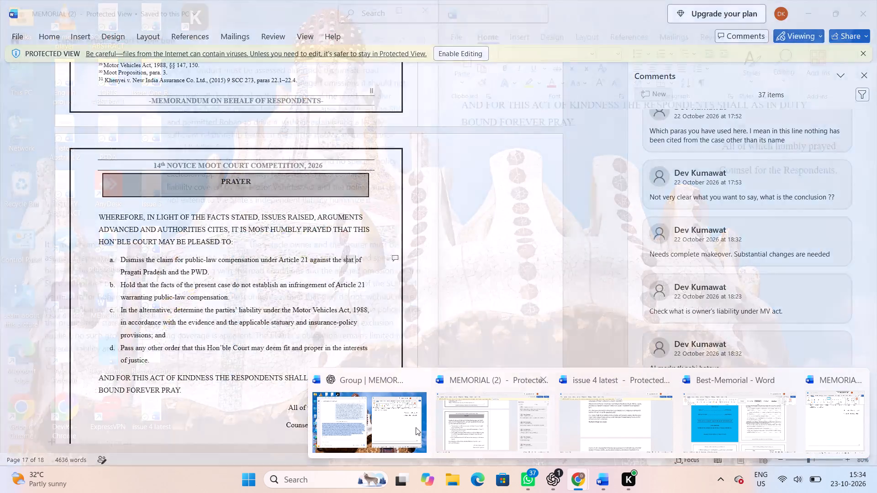
# Switch back to the MEMORIAL document in Word and locate paragraphs 4 to 6 before the issue [3] heading.
pyautogui.click(413, 427)
pyautogui.click(664, 209)
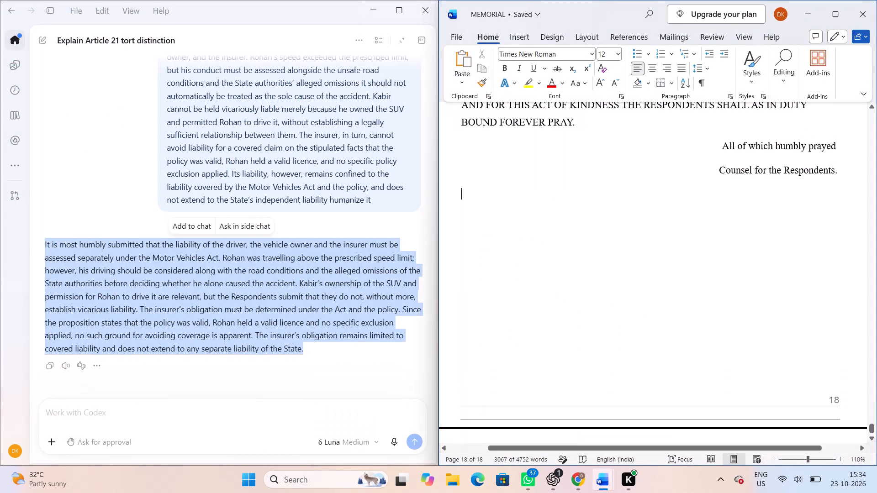
pyautogui.scroll(11, 664, 209)
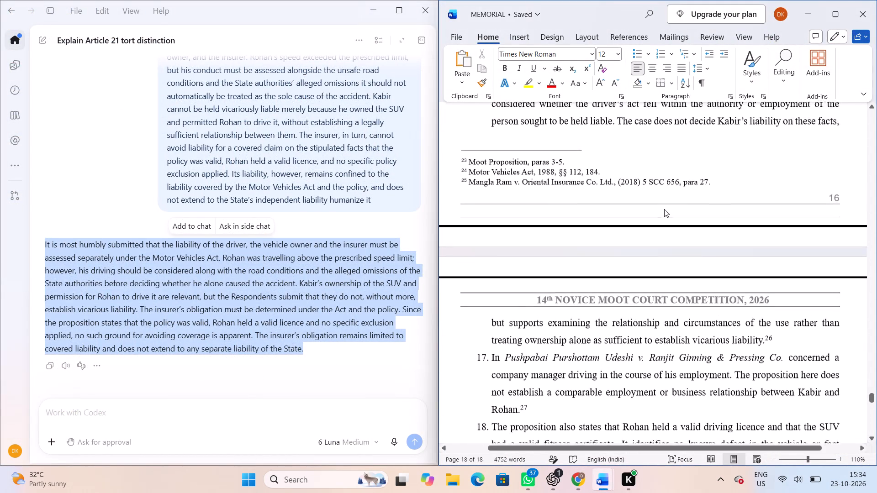
pyautogui.scroll(7, 664, 209)
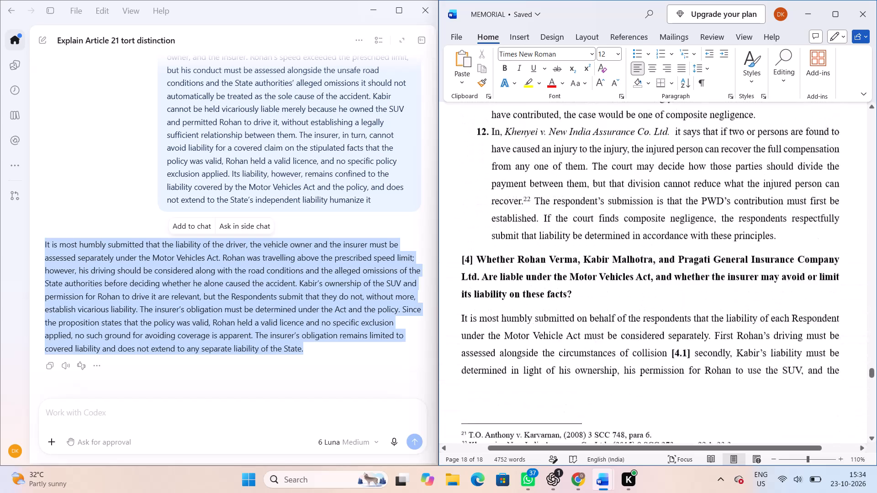
pyautogui.scroll(8, 664, 209)
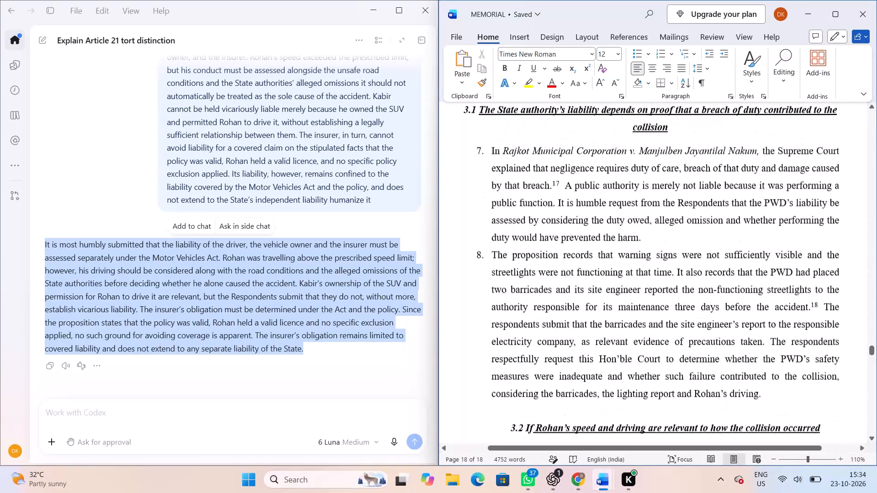
pyautogui.scroll(6, 664, 209)
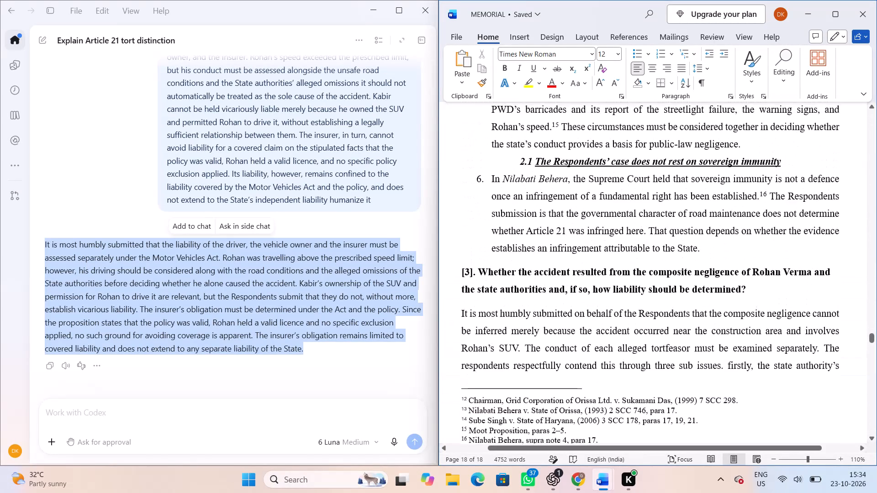
pyautogui.scroll(2, 664, 209)
pyautogui.scroll(-2, 664, 209)
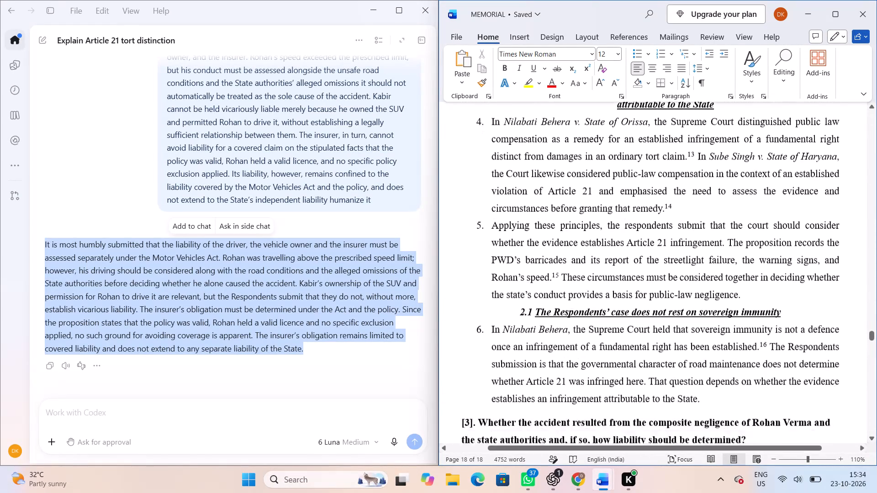
pyautogui.scroll(-1, 664, 209)
pyautogui.scroll(1, 664, 209)
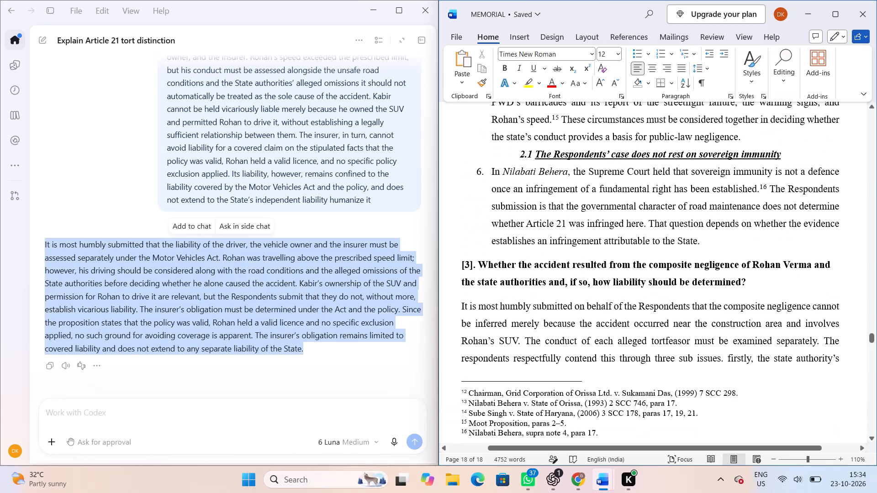
pyautogui.scroll(-1, 664, 209)
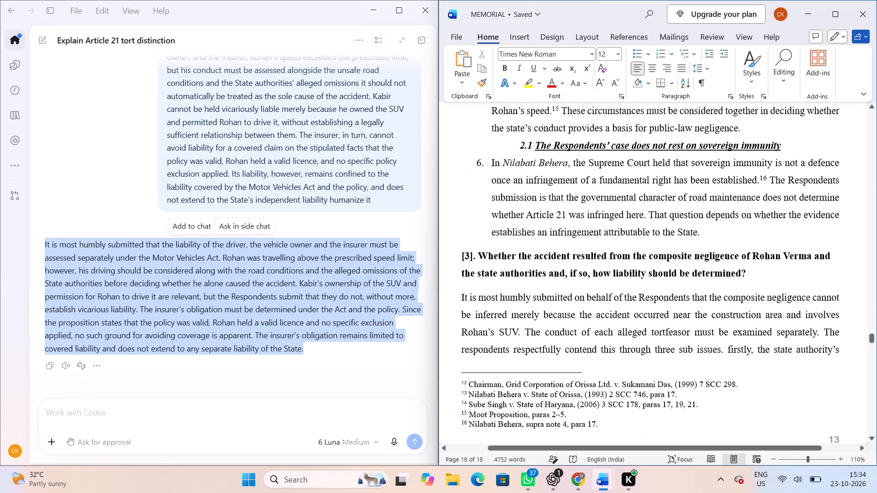
pyautogui.scroll(-1, 664, 209)
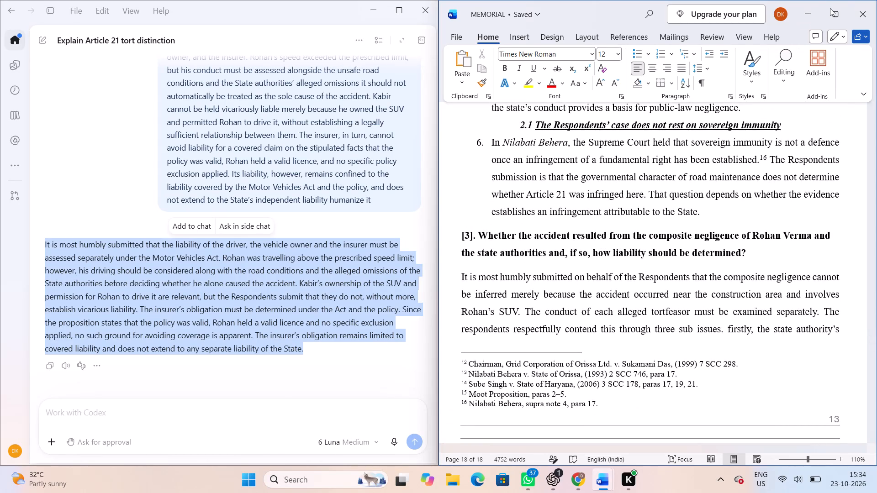
# Maximise the MEMORIAL document and renumber the sub-heading "The Respondents' case does not rest on sovereign immunity" above paragraph 6 as 2.3.
pyautogui.click(830, 8)
pyautogui.scroll(1, 375, 230)
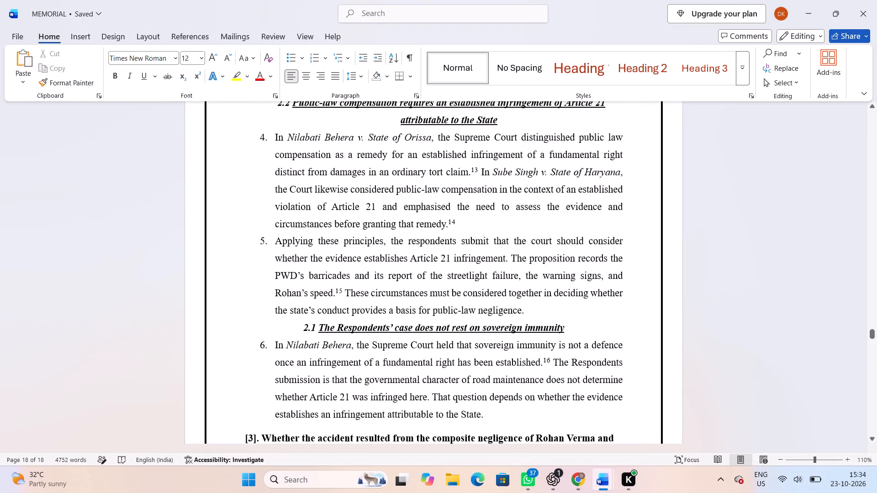
pyautogui.scroll(2, 375, 230)
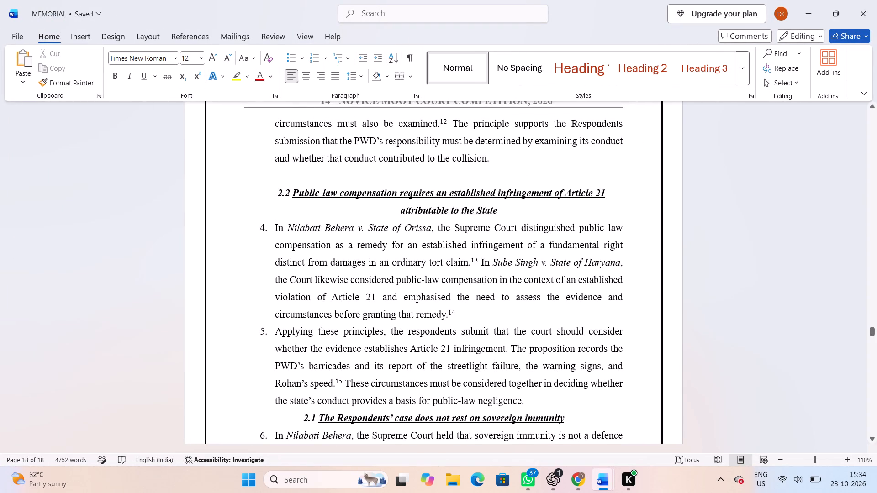
pyautogui.click(317, 418)
pyautogui.press('BackSpace')
pyautogui.press('BackSpace')
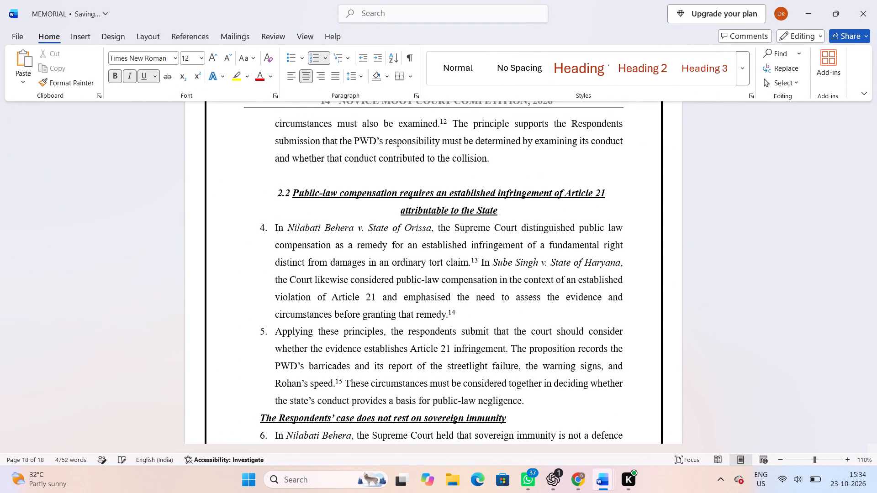
pyautogui.write('2.')
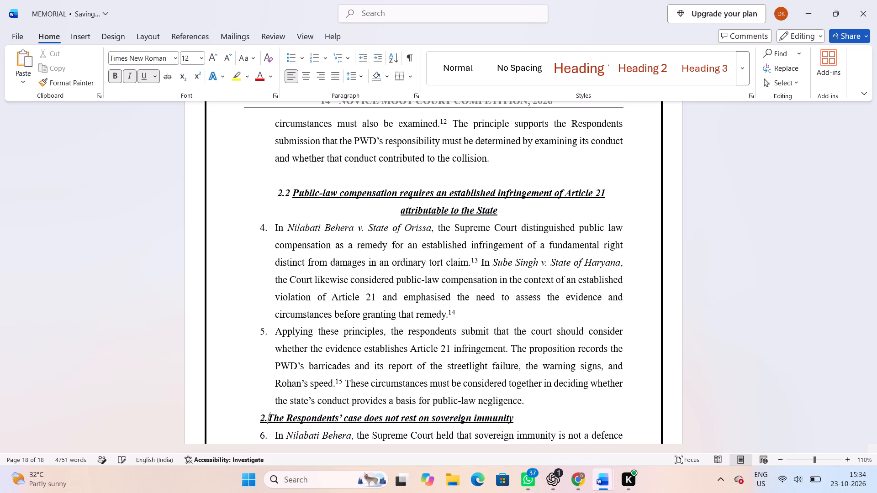
pyautogui.press('3')
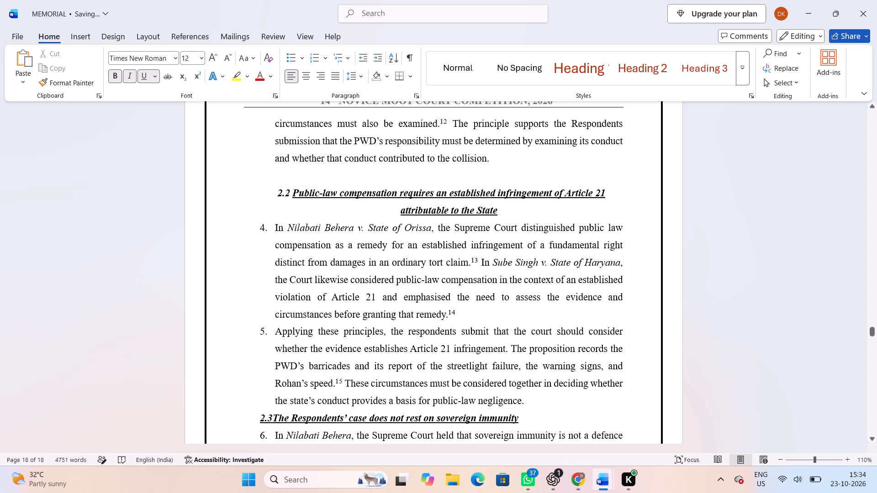
# Shift sub-heading 2.3 towards the middle of the line with leading spaces and add a space between its number and title.
pyautogui.click(262, 418)
pyautogui.press('space')
pyautogui.press('space')
pyautogui.press('space')
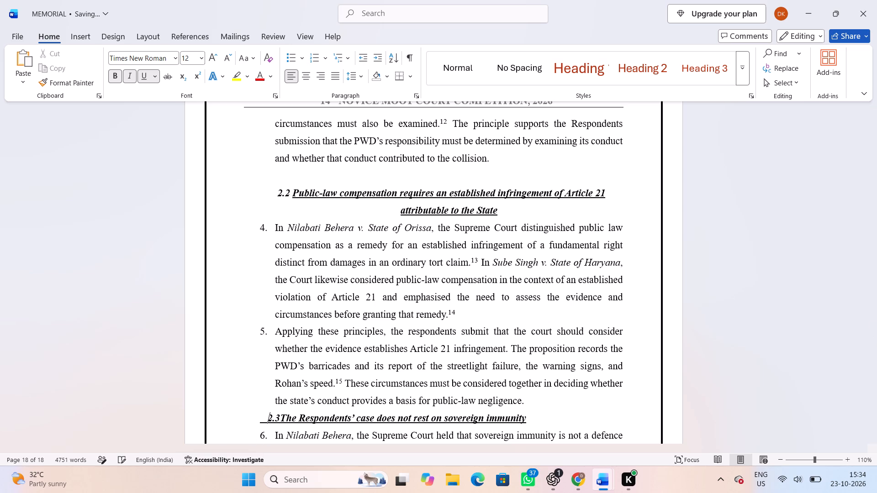
pyautogui.press('space')
pyautogui.press('space')
pyautogui.press('space')
pyautogui.press('space')
pyautogui.press('space')
pyautogui.press('space')
pyautogui.press('space')
pyautogui.press('space')
pyautogui.press('space')
pyautogui.press('space')
pyautogui.press('space')
pyautogui.press('space')
pyautogui.press('space')
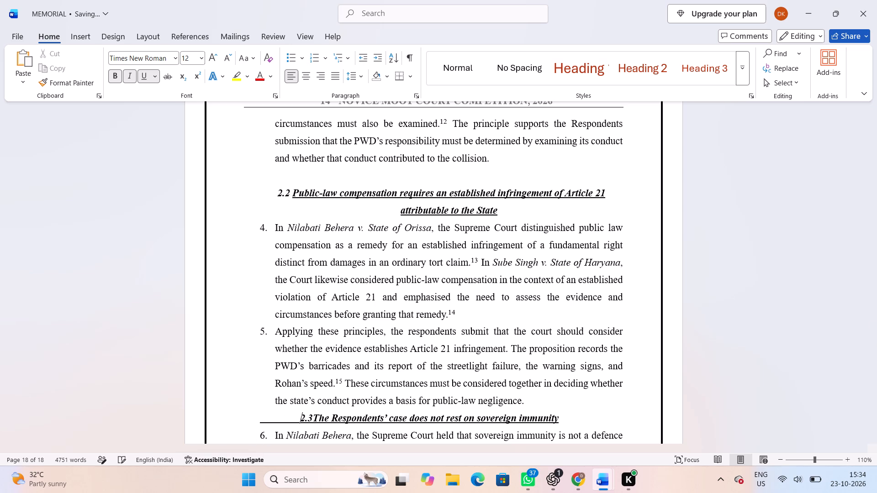
pyautogui.press('space')
pyautogui.press('space')
pyautogui.scroll(-1, 218, 477)
pyautogui.scroll(-1, 336, 384)
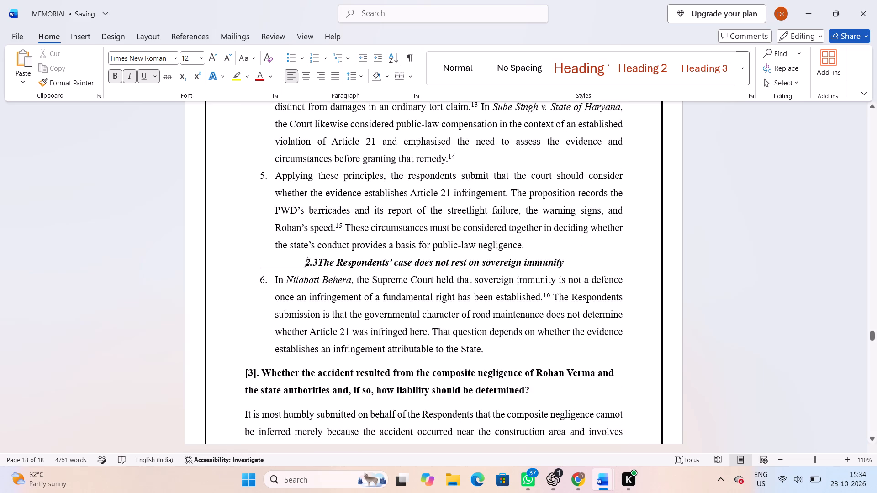
pyautogui.click(319, 260)
pyautogui.press('space')
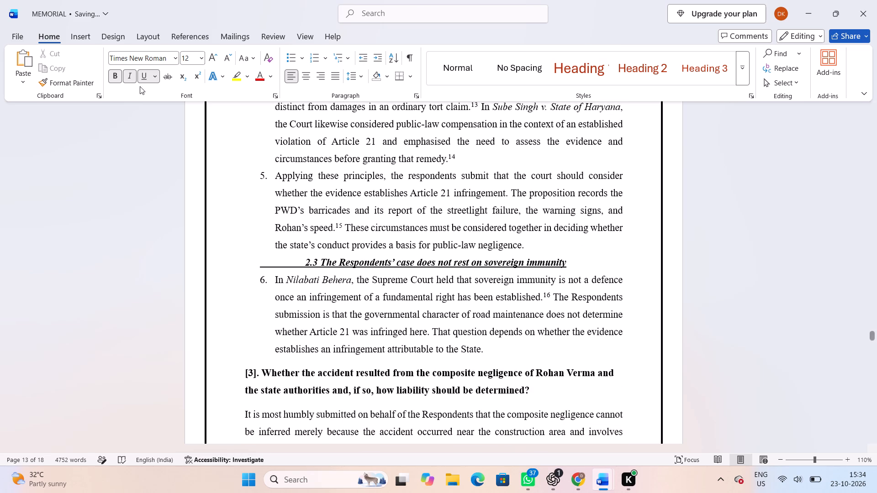
# Remove the underline from the leading spaces and number of sub-heading 2.3, leaving only its title text underlined.
pyautogui.click(149, 77)
pyautogui.moveTo(306, 262); pyautogui.dragTo(421, 259)
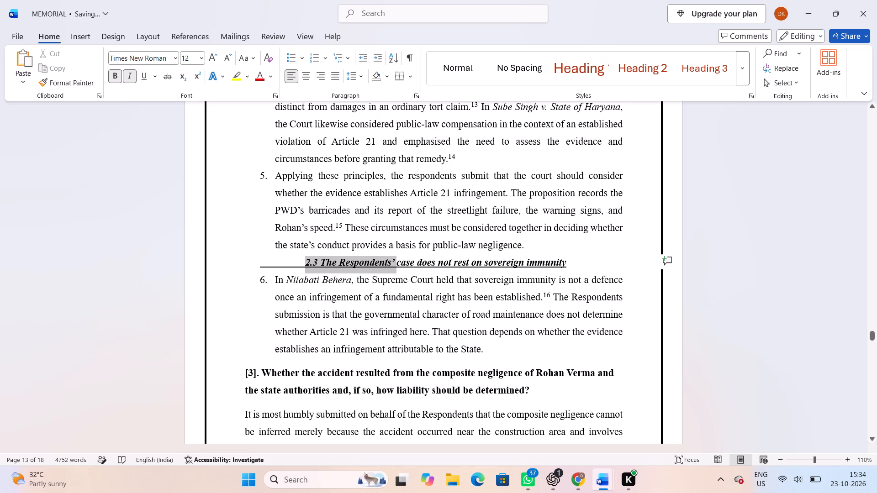
pyautogui.moveTo(421, 259); pyautogui.dragTo(543, 273)
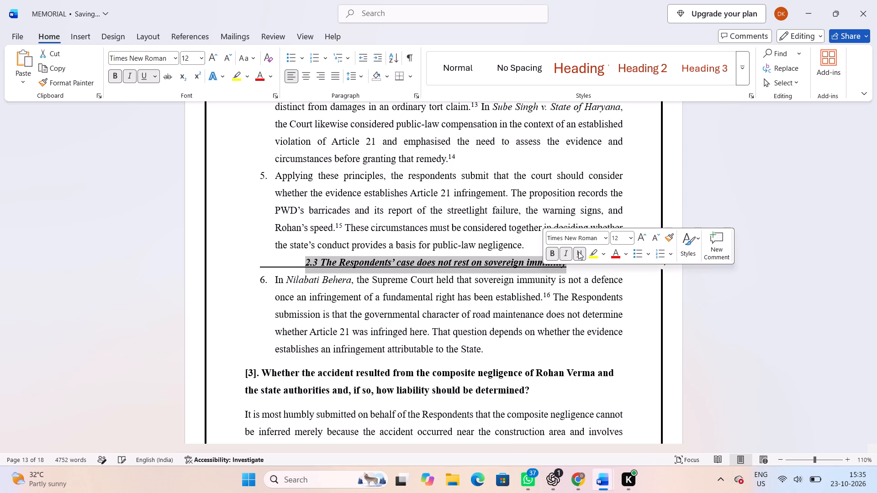
pyautogui.click(578, 252)
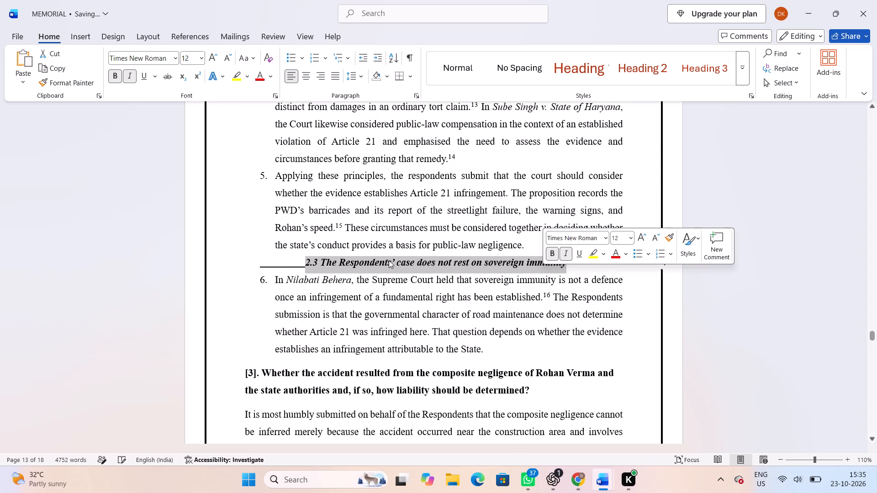
pyautogui.moveTo(261, 265); pyautogui.dragTo(312, 265)
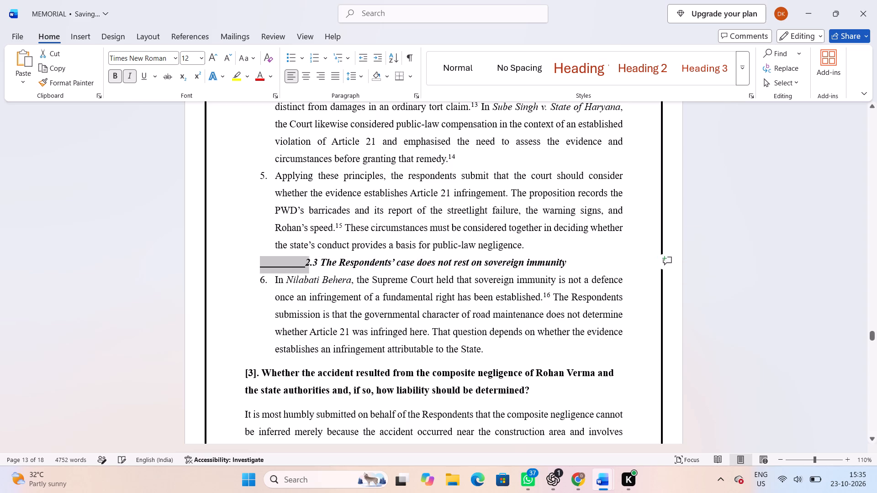
pyautogui.moveTo(312, 265); pyautogui.dragTo(312, 265)
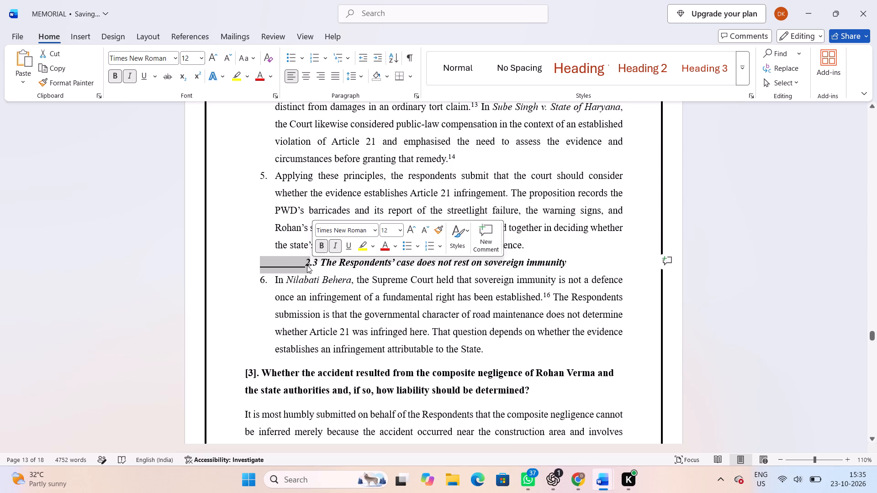
pyautogui.moveTo(307, 265); pyautogui.dragTo(288, 264)
pyautogui.moveTo(262, 266); pyautogui.dragTo(310, 266)
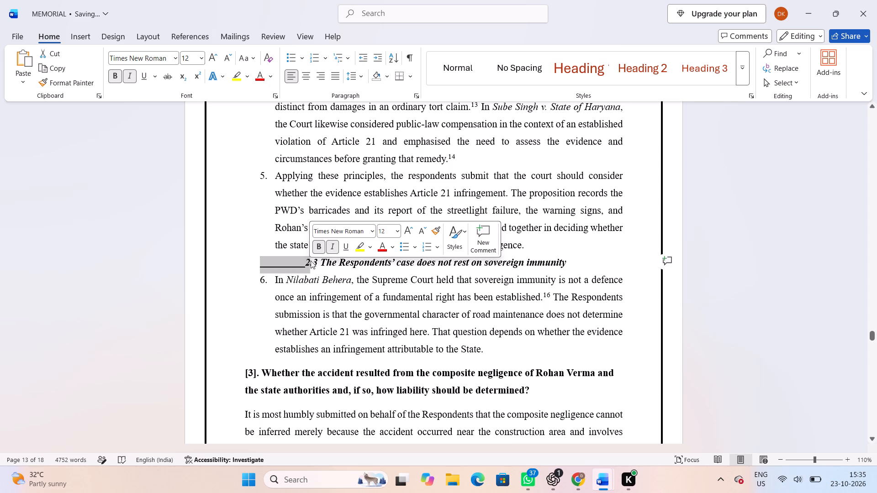
pyautogui.moveTo(303, 263); pyautogui.dragTo(291, 265)
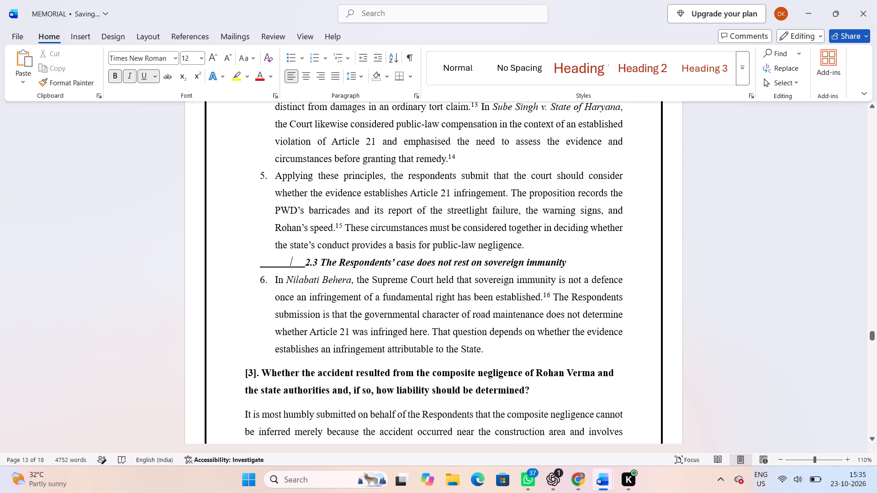
pyautogui.moveTo(260, 265); pyautogui.dragTo(306, 265)
pyautogui.click(342, 251)
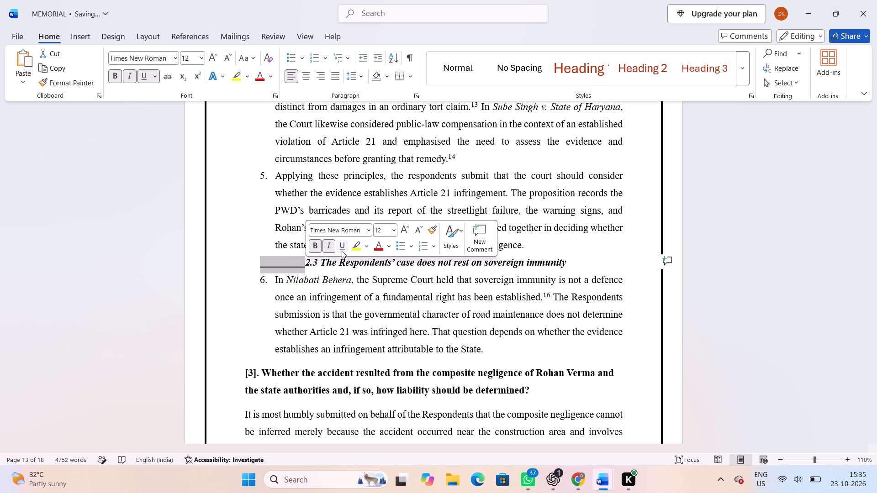
pyautogui.click(306, 268)
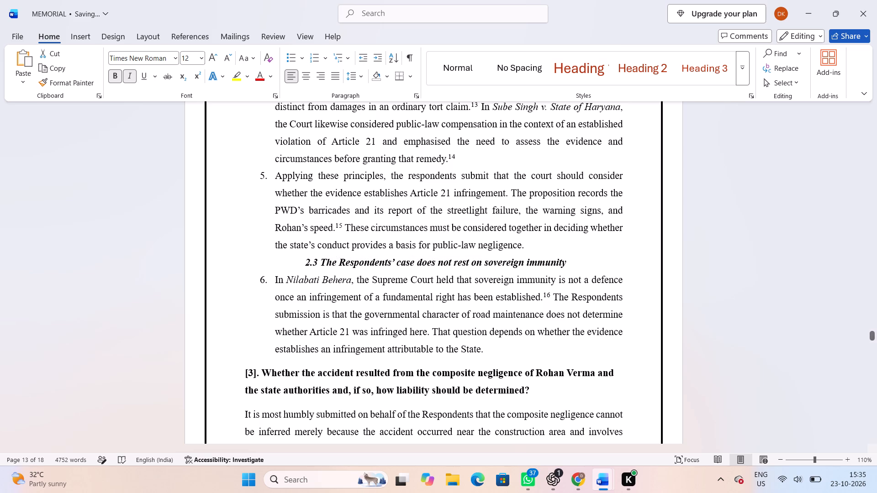
pyautogui.moveTo(320, 263); pyautogui.dragTo(563, 263)
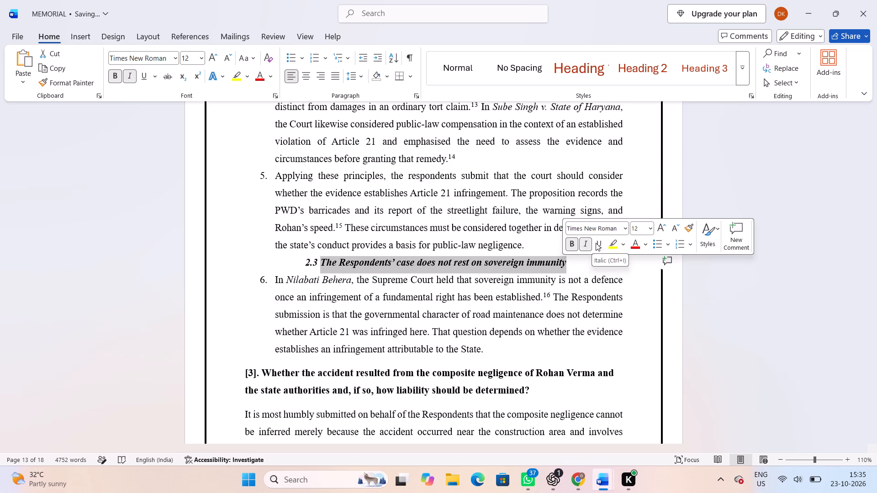
pyautogui.click(597, 243)
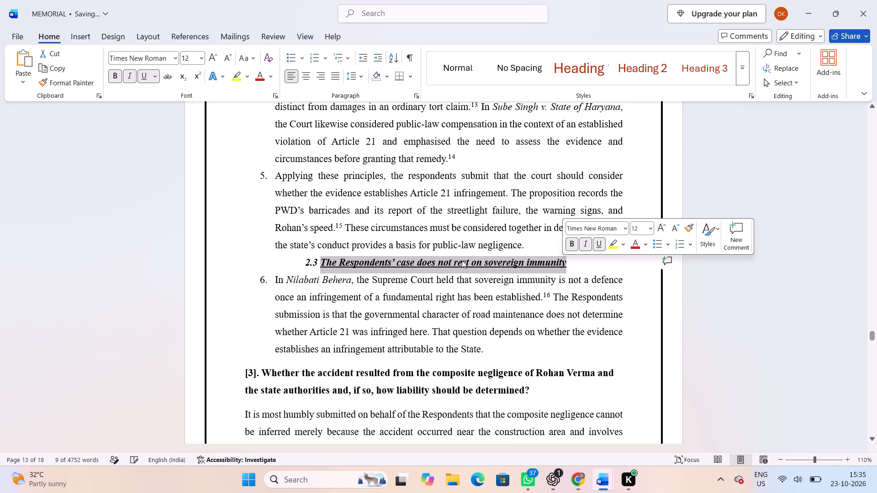
pyautogui.click(610, 267)
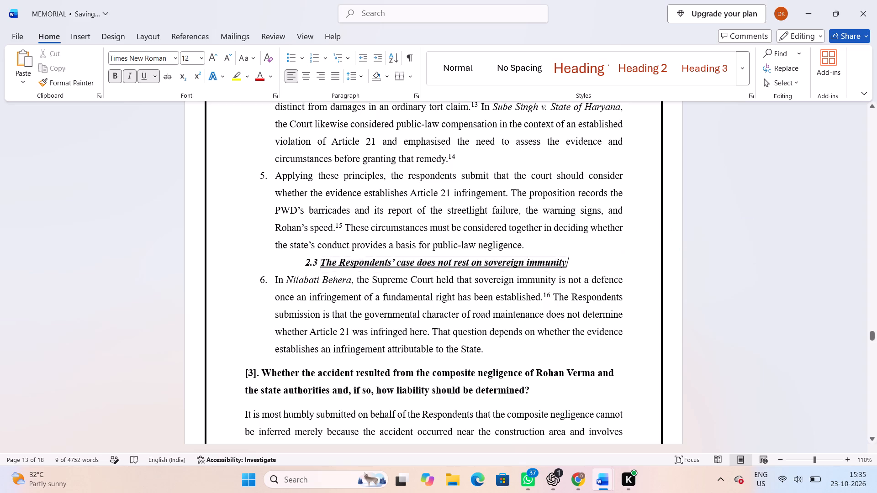
# Copy "the governmental character of road maintenance does not, by itself, determine the Article 21 claim" from issue [2]'s introduction and return to sub-heading 2.3.
pyautogui.scroll(3, 402, 246)
pyautogui.hscroll(2, 402, 246)
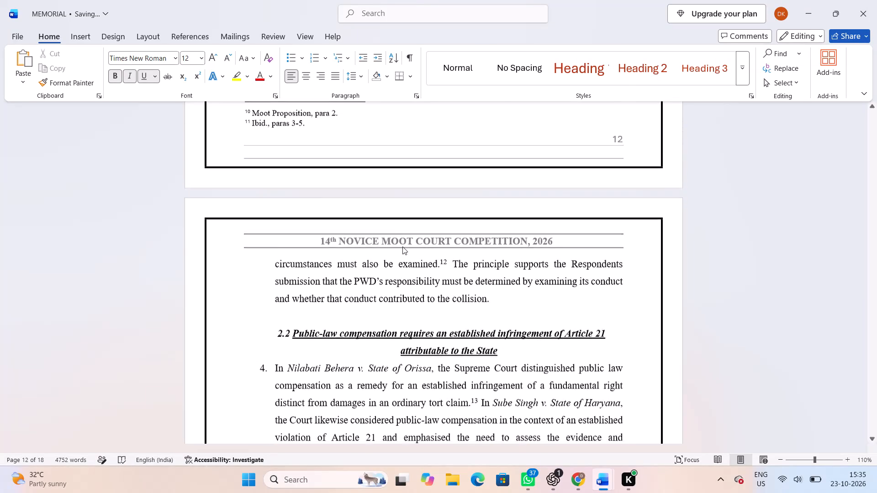
pyautogui.hscroll(1, 402, 246)
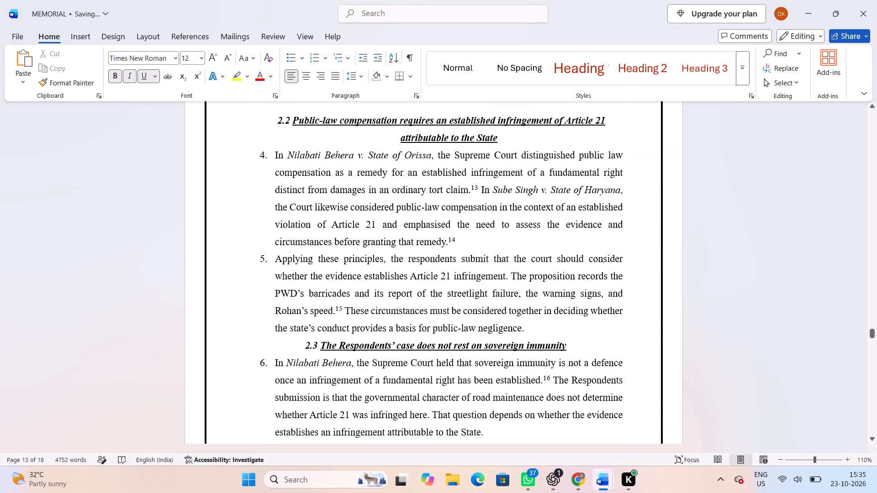
pyautogui.scroll(-1, 383, 299)
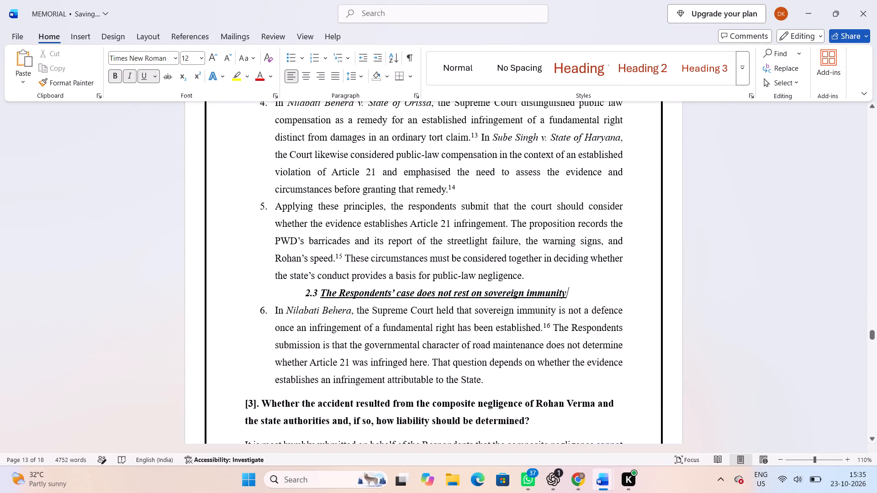
pyautogui.scroll(4, 459, 306)
pyautogui.scroll(-1, 459, 306)
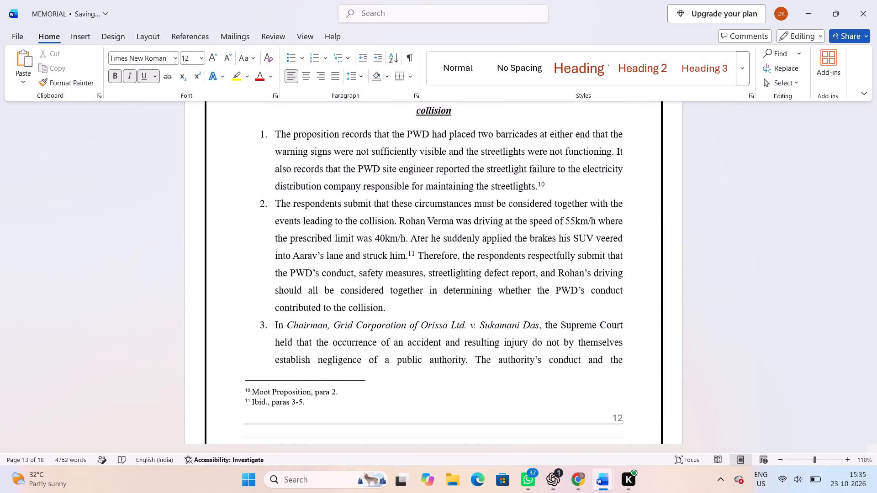
pyautogui.scroll(-5, 459, 306)
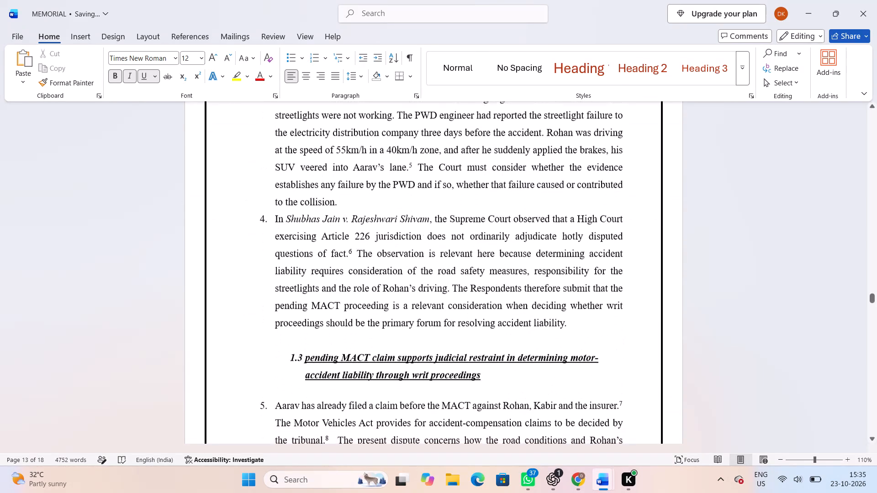
pyautogui.scroll(-5, 459, 306)
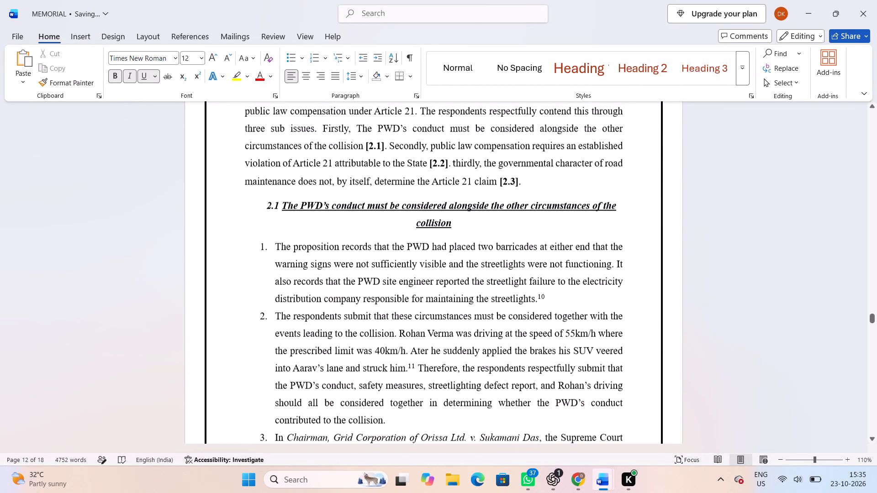
pyautogui.moveTo(483, 164); pyautogui.dragTo(489, 170)
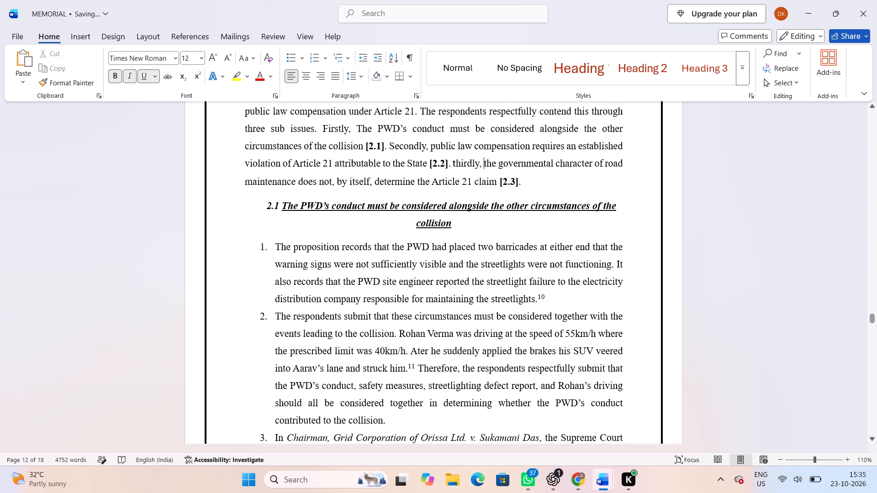
pyautogui.moveTo(489, 170); pyautogui.dragTo(495, 188)
pyautogui.hotkey('ctrl', 'c')
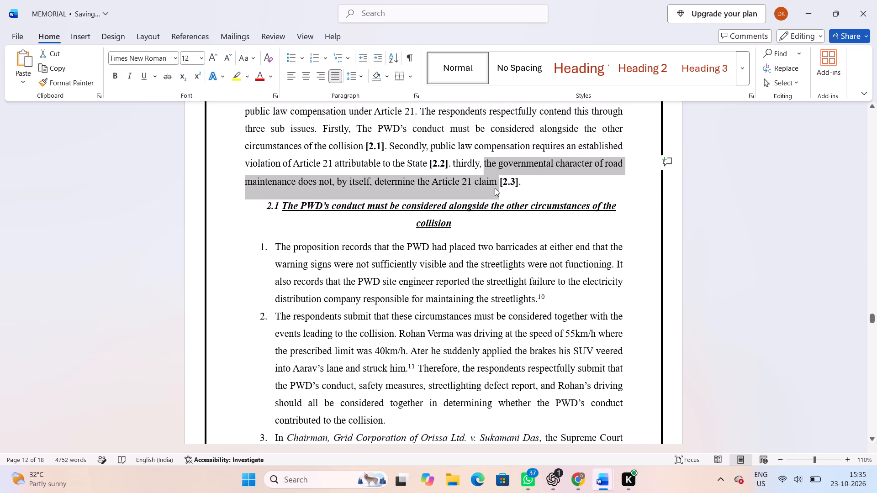
pyautogui.scroll(-5, 495, 188)
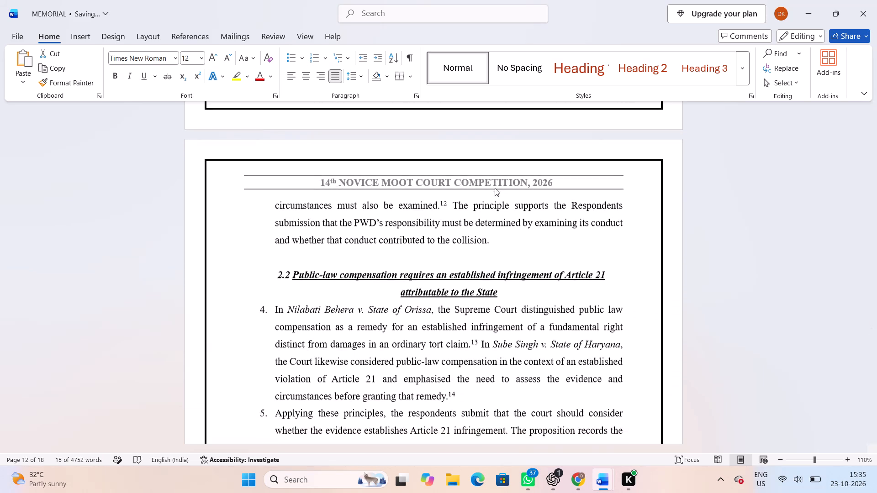
pyautogui.scroll(-2, 495, 188)
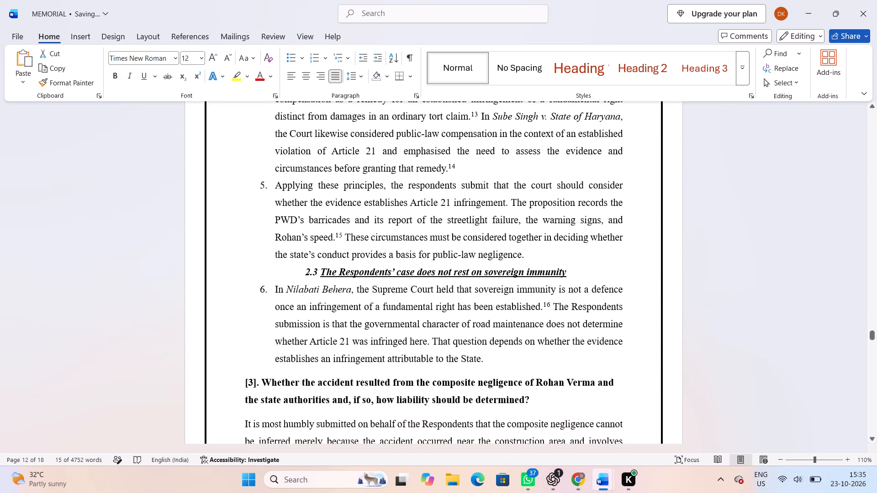
# Replace the whole title text of sub-heading 2.3 with the copied clause "the governmental character of road maintenance does not, by itself, determine the Article 21 claim".
pyautogui.moveTo(569, 272); pyautogui.dragTo(396, 277)
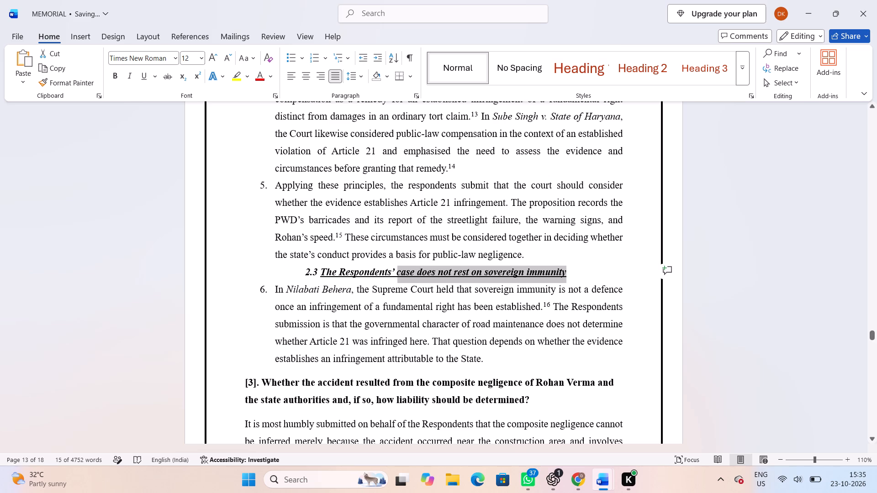
pyautogui.moveTo(396, 277); pyautogui.dragTo(368, 280)
pyautogui.press('BackSpace')
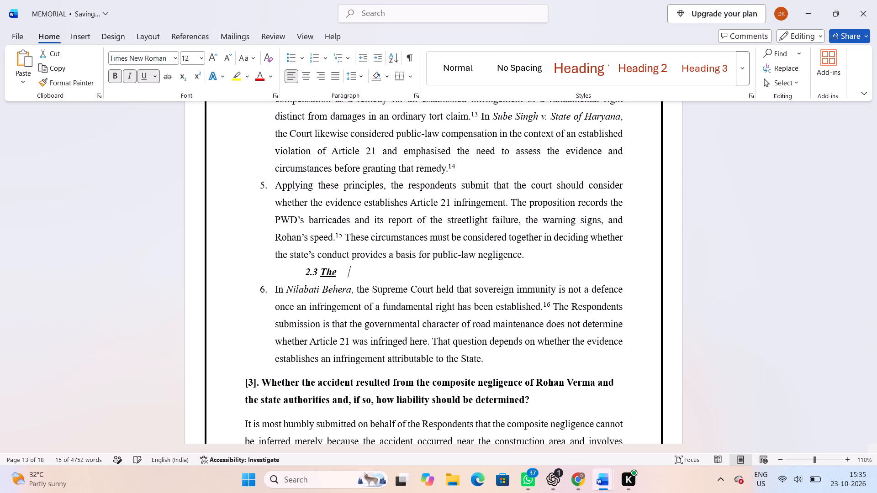
pyautogui.keyDown('ctrl'); pyautogui.click(368, 280); pyautogui.keyUp('ctrl')
pyautogui.hotkey('ctrl', 'v')
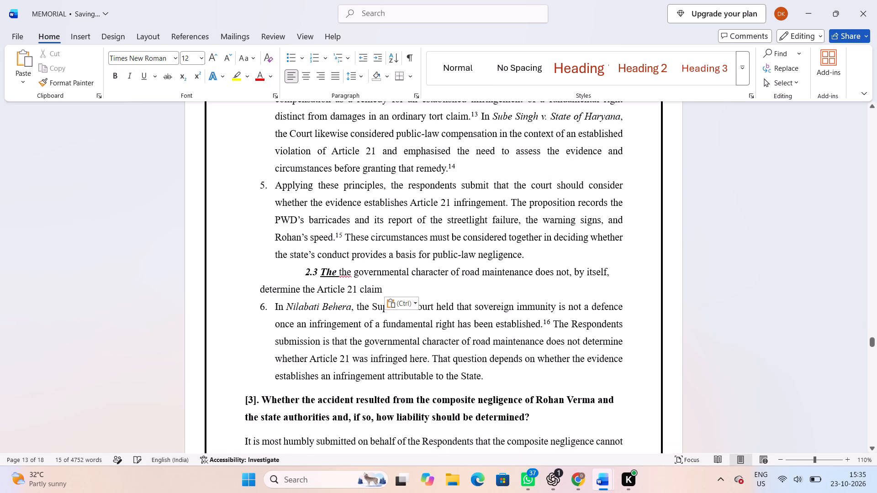
pyautogui.moveTo(338, 272); pyautogui.dragTo(324, 272)
pyautogui.press('BackSpace')
# Format the pasted title of sub-heading 2.3 as bold, italic and underlined, and centre the sub-heading.
pyautogui.moveTo(324, 272); pyautogui.dragTo(379, 291)
pyautogui.click(387, 269)
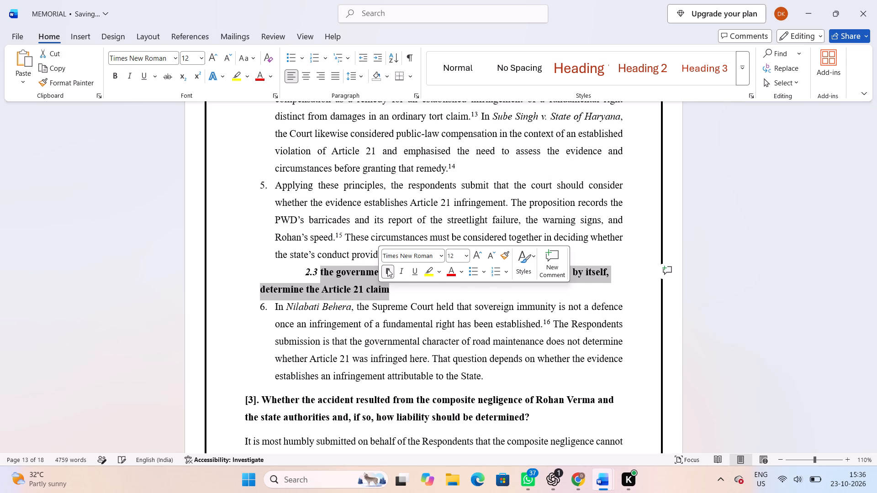
pyautogui.click(404, 275)
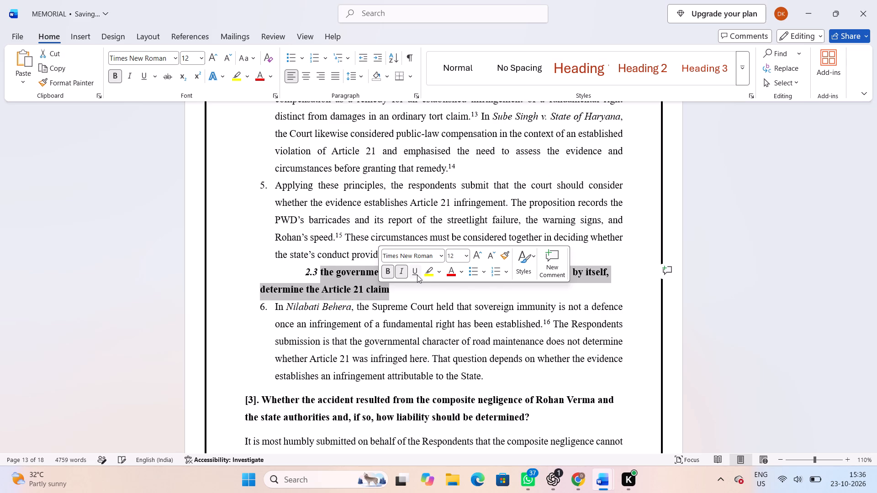
pyautogui.click(417, 275)
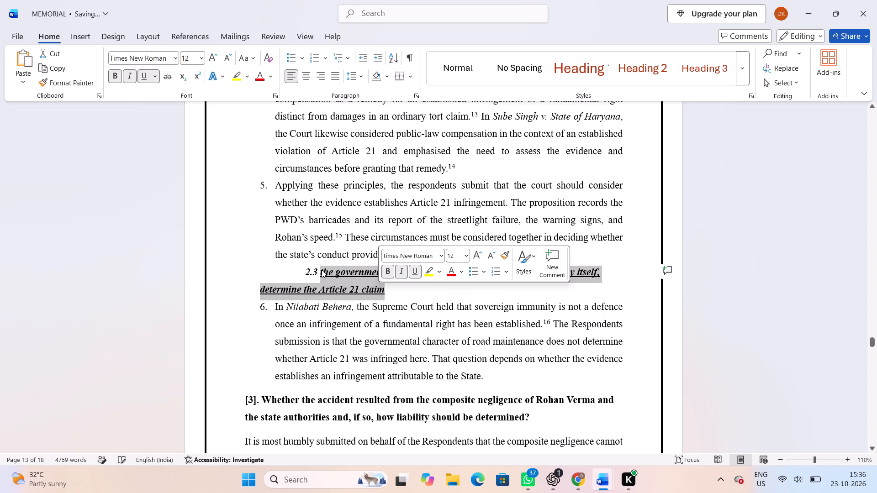
pyautogui.click(321, 270)
pyautogui.moveTo(321, 270); pyautogui.dragTo(376, 289)
pyautogui.click(311, 75)
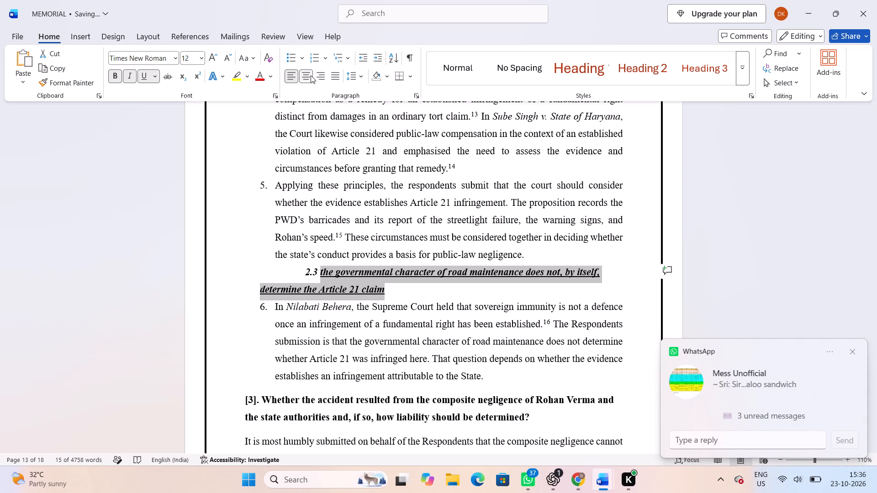
pyautogui.click(486, 287)
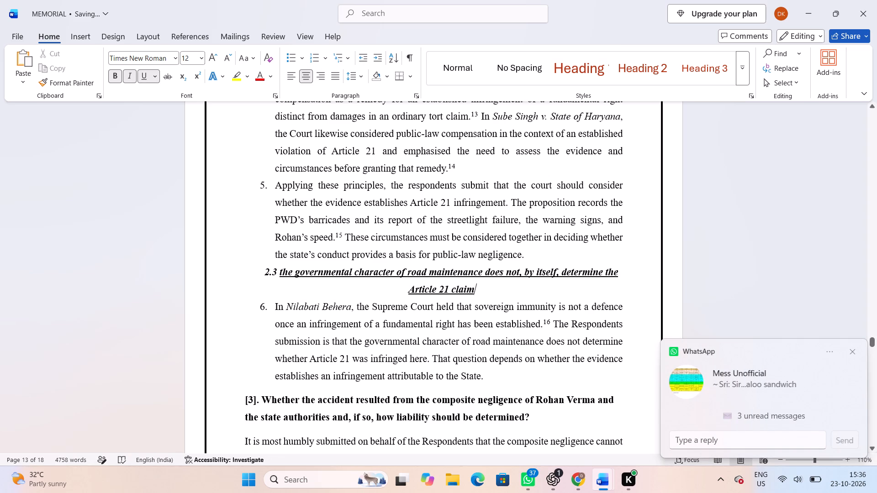
# Move on to issue [3] on composite negligence, below paragraph 6.
pyautogui.scroll(-1, 486, 287)
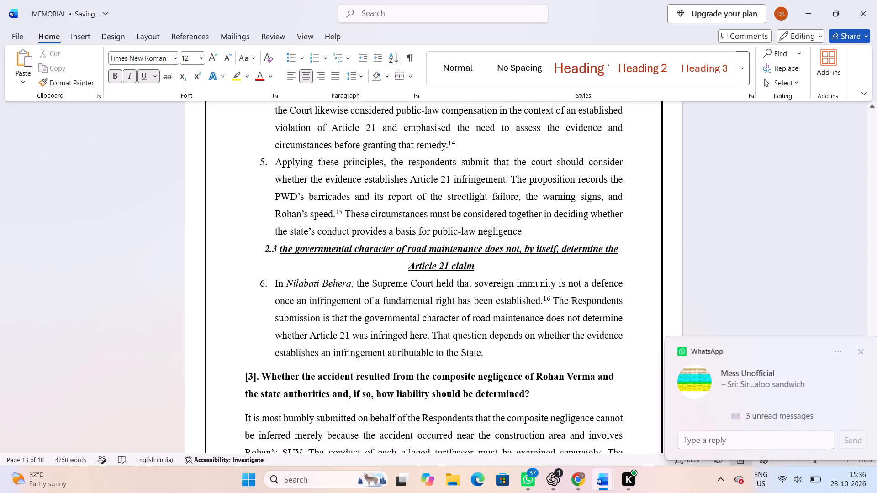
pyautogui.scroll(-3, 486, 287)
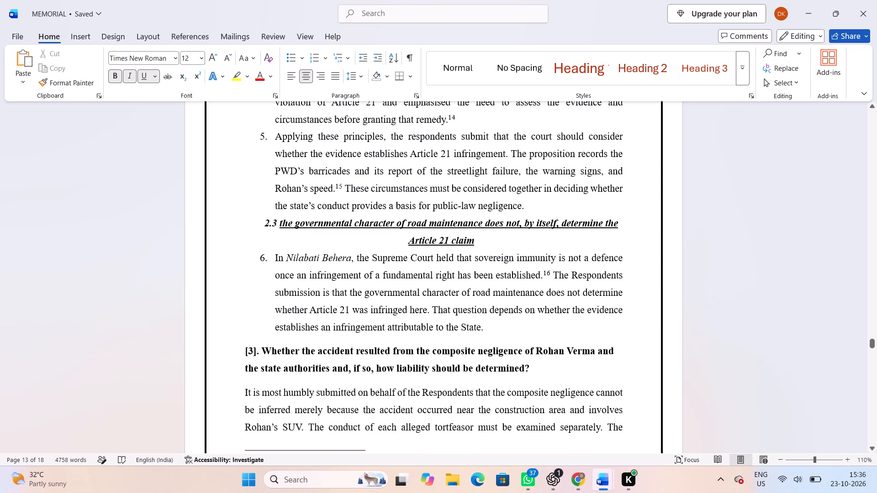
# Check sub-headings 2.1, 2.2 and 2.3 against the sub-issues listed in issue [2]'s introduction.
pyautogui.scroll(2, 245, 220)
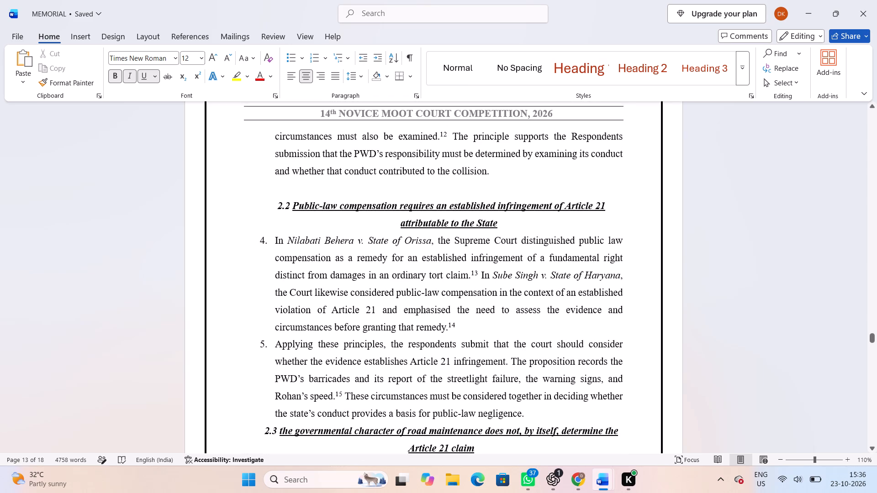
pyautogui.scroll(4, 422, 276)
pyautogui.hscroll(2, 422, 276)
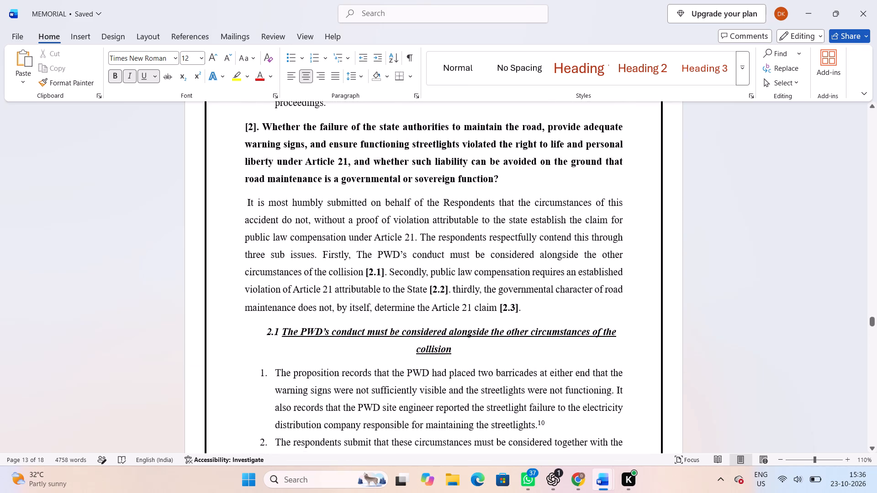
pyautogui.hscroll(1, 422, 276)
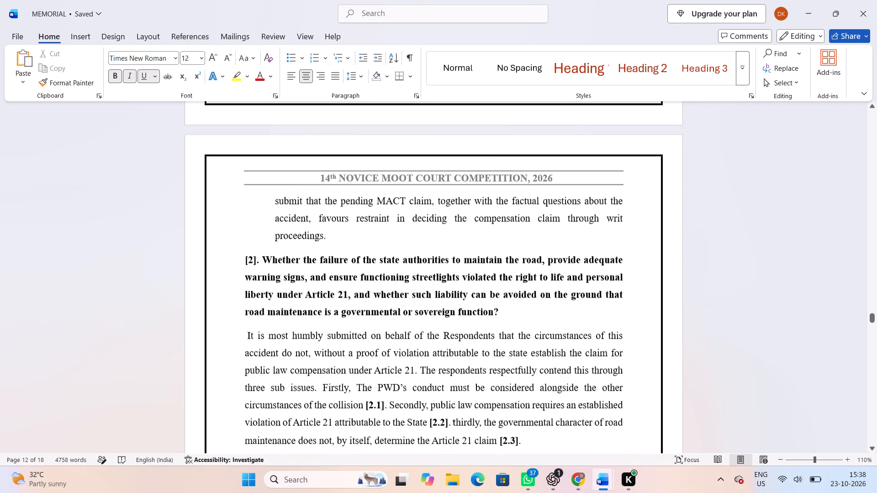
pyautogui.scroll(-2, 356, 215)
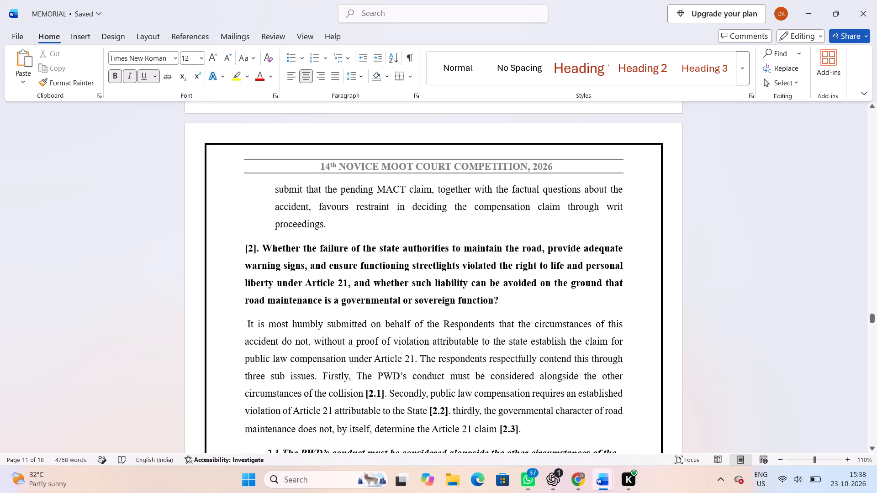
pyautogui.scroll(-2, 356, 215)
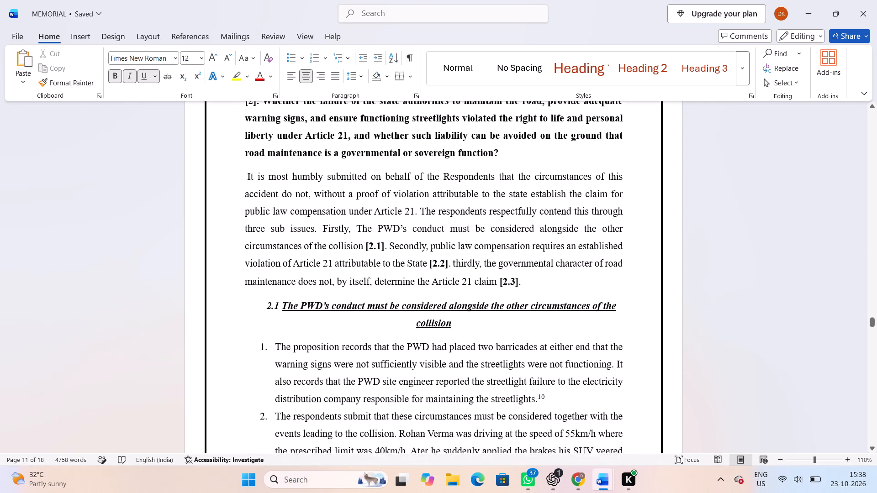
pyautogui.scroll(-1, 356, 215)
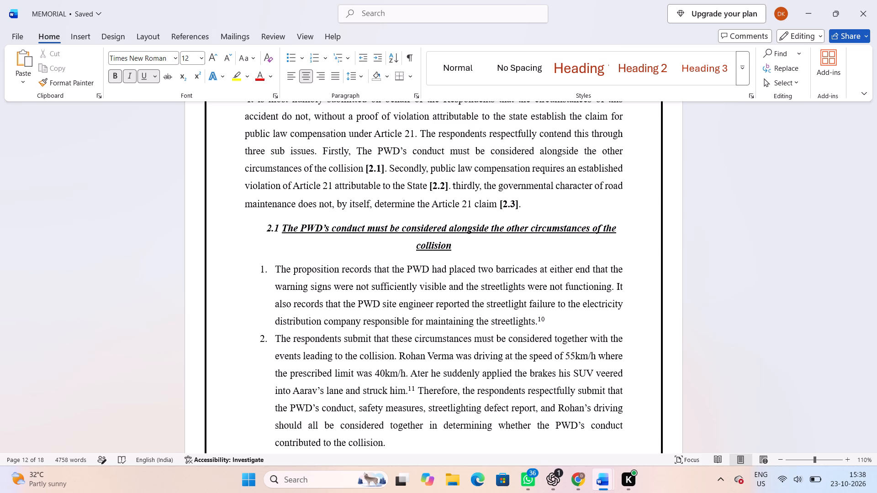
# Read through sub-issue 2.1 on the PWD's conduct, including its numbered paragraphs and footnotes, up to the heading of 2.2.
pyautogui.scroll(-1, 336, 285)
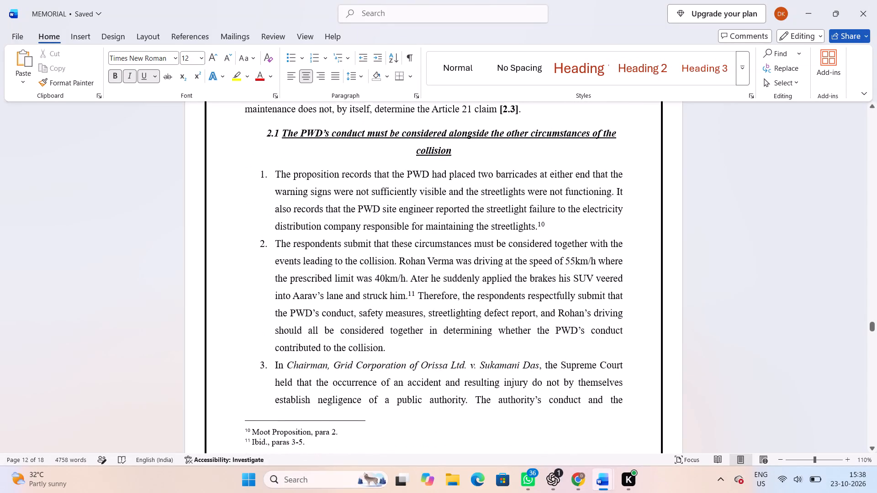
pyautogui.scroll(-1, 336, 285)
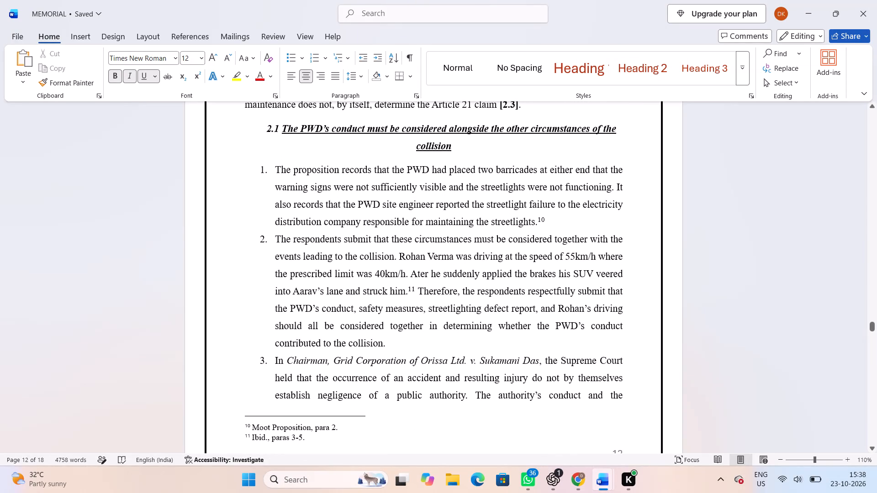
pyautogui.scroll(-1, 336, 285)
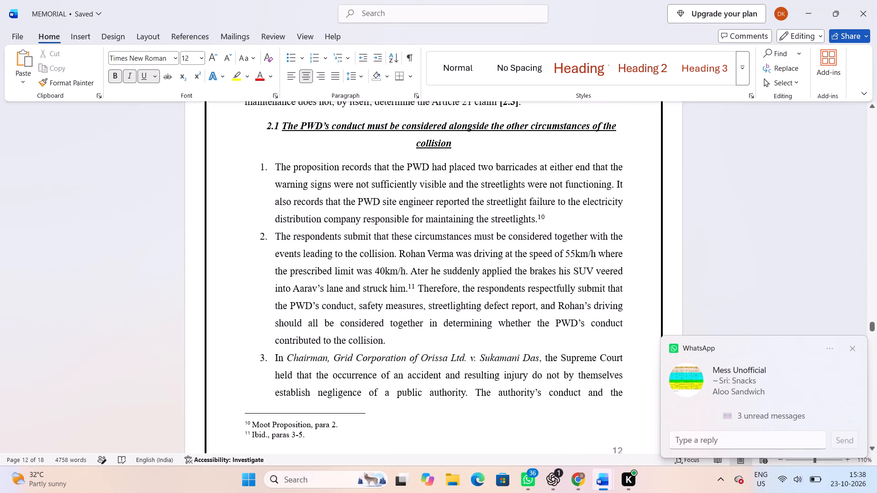
pyautogui.scroll(-4, 336, 285)
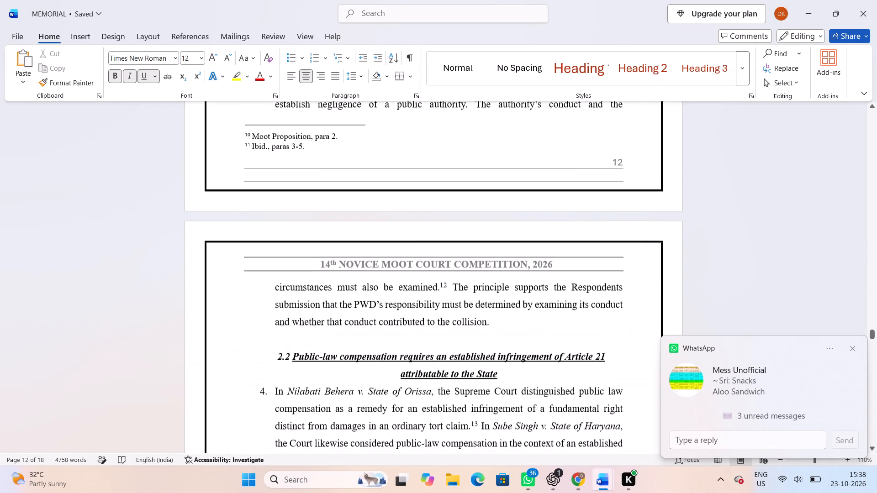
pyautogui.scroll(-1, 336, 285)
pyautogui.hscroll(-1, 336, 285)
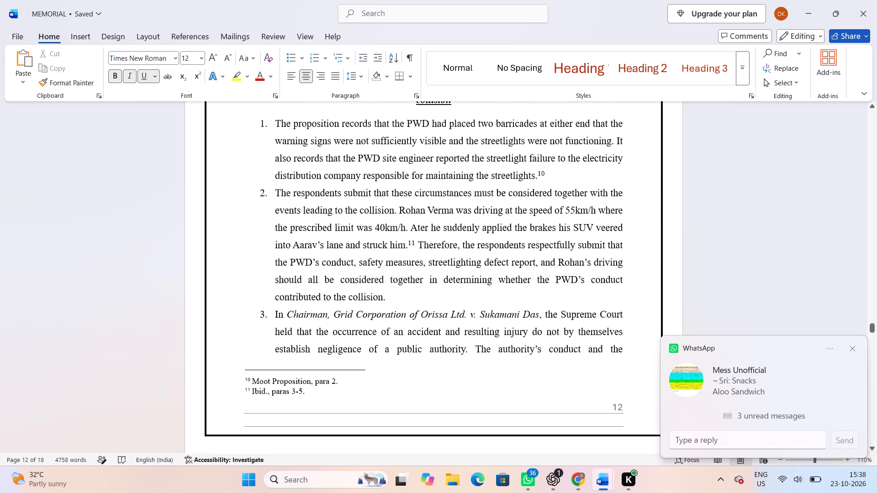
pyautogui.hscroll(-2, 336, 285)
pyautogui.scroll(-1, 336, 285)
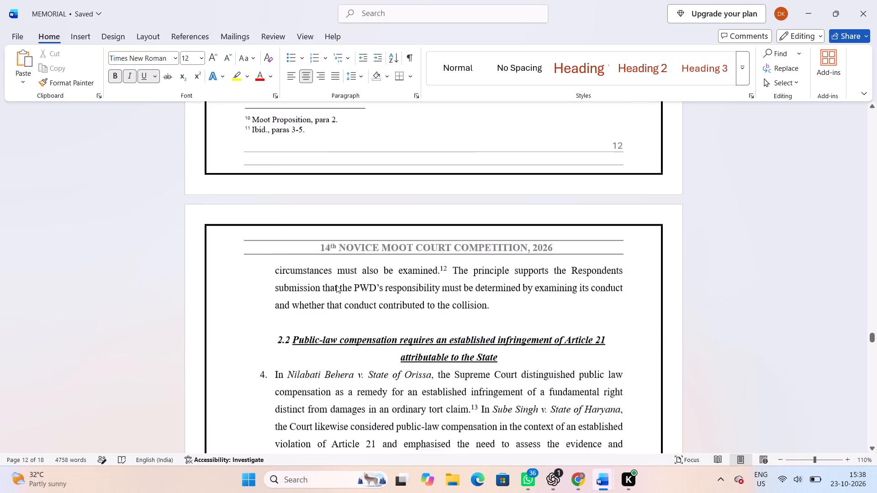
# Review sub-issues 2.2 and 2.3 with their footnotes, continuing to the opening of issue [3] on composite negligence.
pyautogui.scroll(-2, 336, 285)
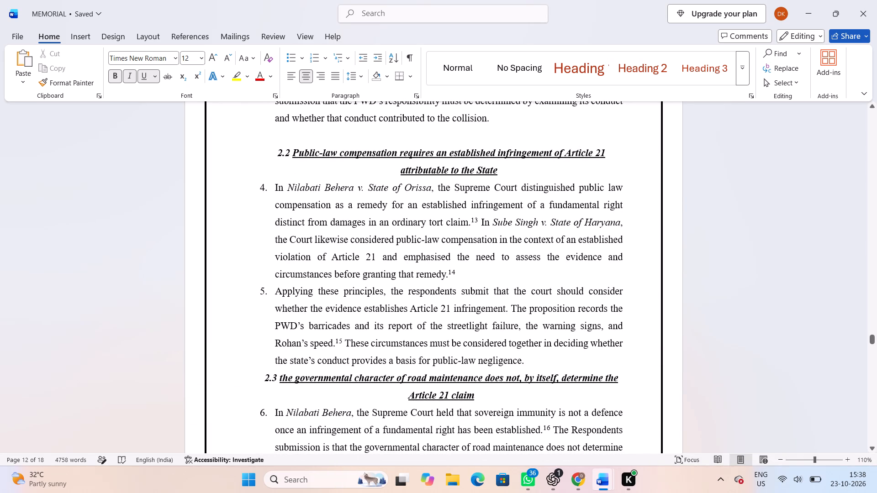
pyautogui.scroll(-1, 379, 299)
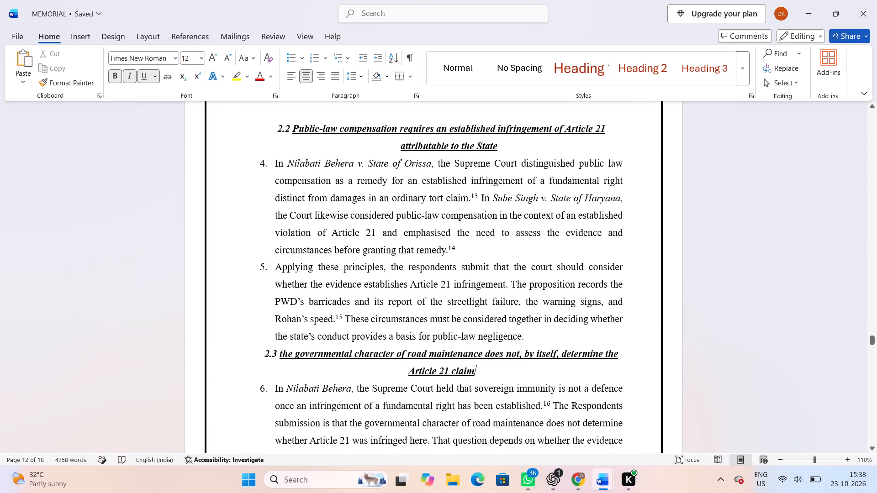
pyautogui.scroll(-1, 399, 323)
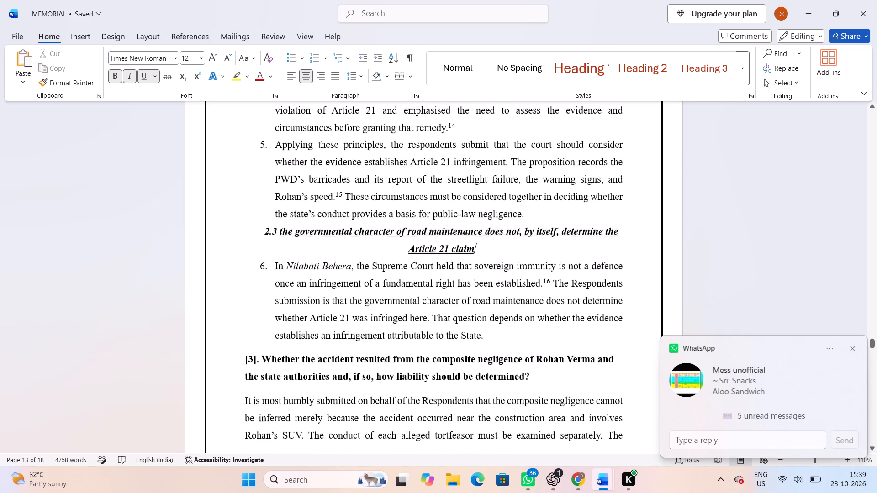
pyautogui.scroll(-3, 399, 323)
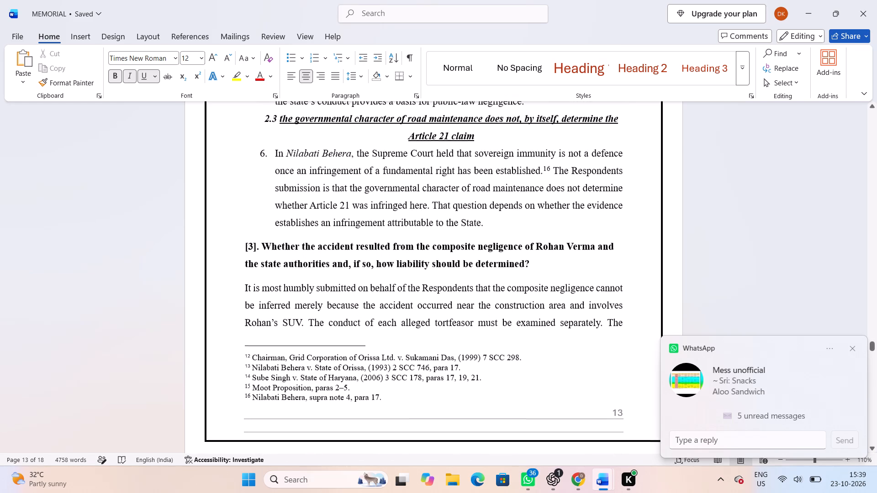
pyautogui.scroll(-2, 399, 323)
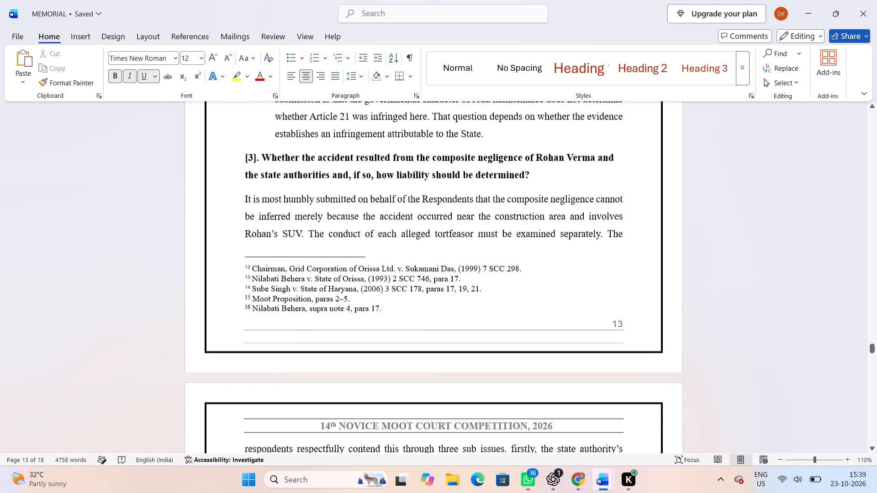
pyautogui.scroll(-2, 399, 323)
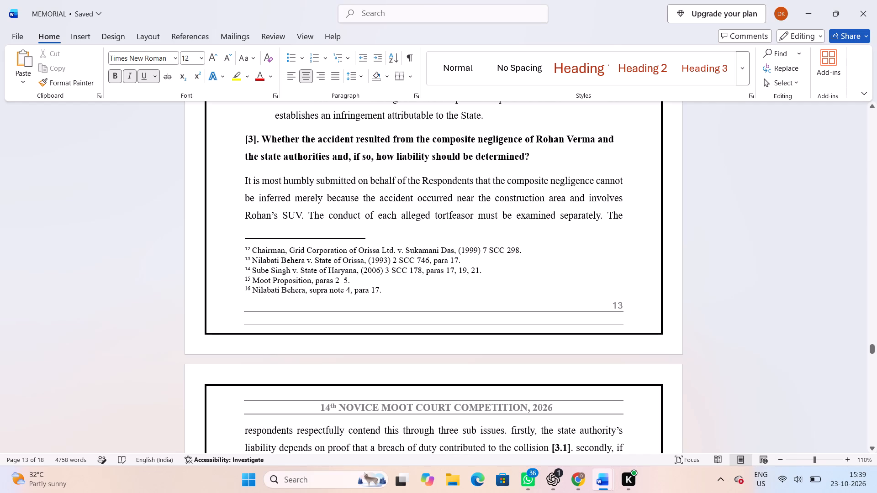
# Review issues [3] and [4] with their sub-headings, continuing to the prayer at the end of the memorial.
pyautogui.hscroll(1, 375, 202)
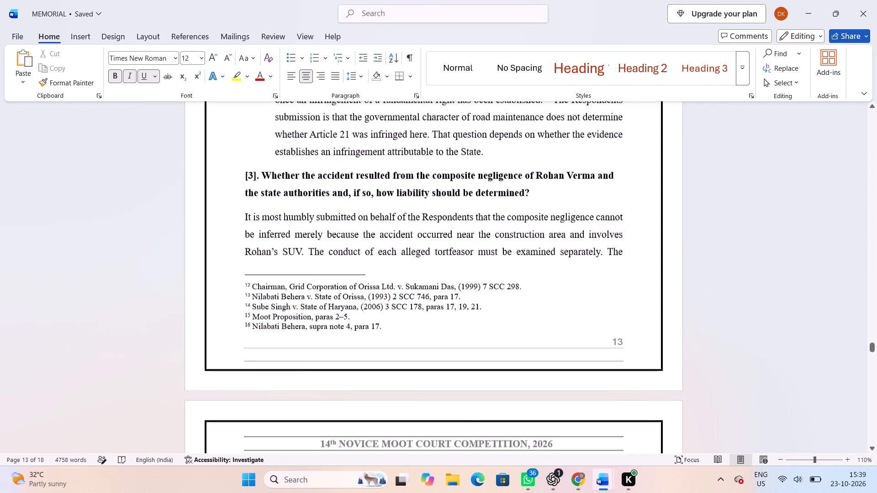
pyautogui.hscroll(2, 375, 202)
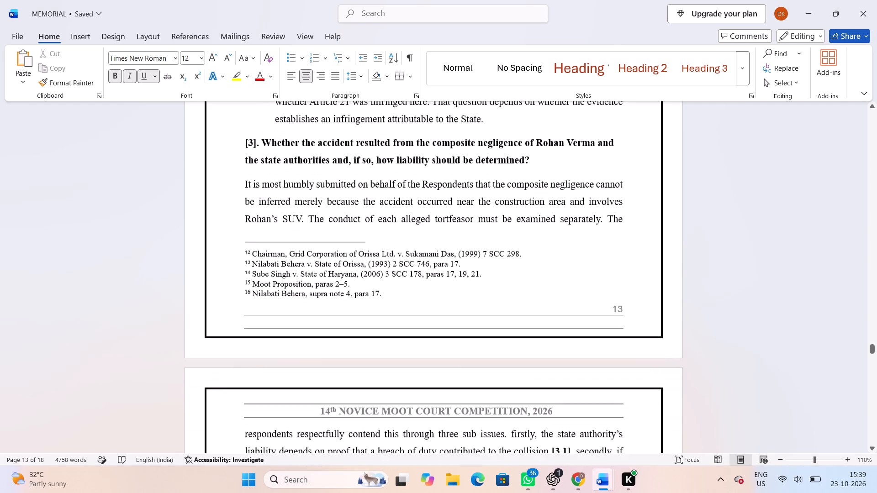
pyautogui.hscroll(1, 375, 202)
pyautogui.scroll(-3, 375, 202)
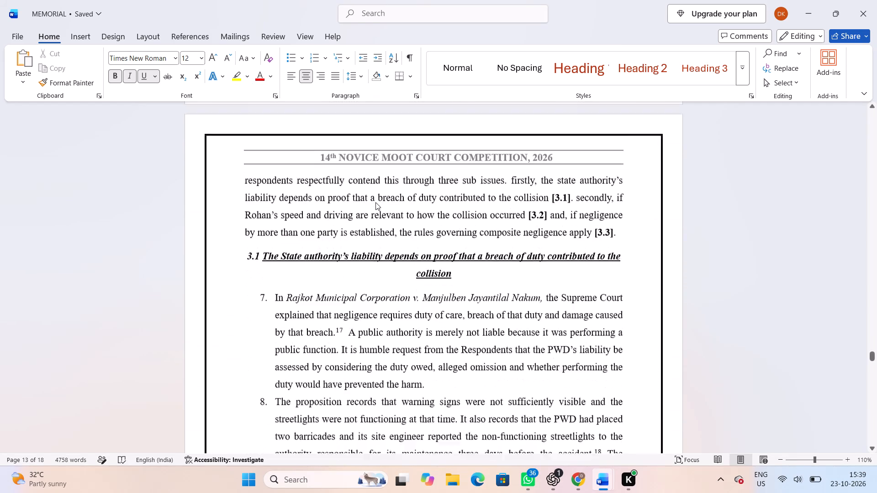
pyautogui.scroll(-5, 375, 202)
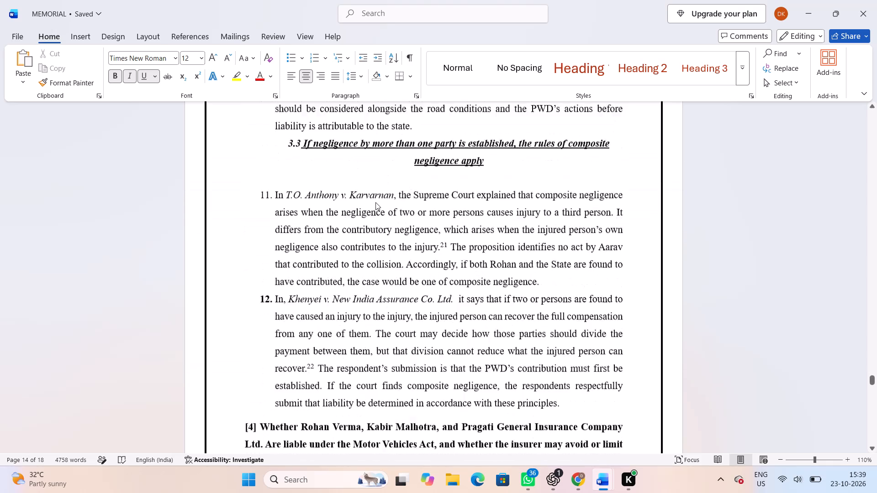
pyautogui.scroll(-7, 375, 202)
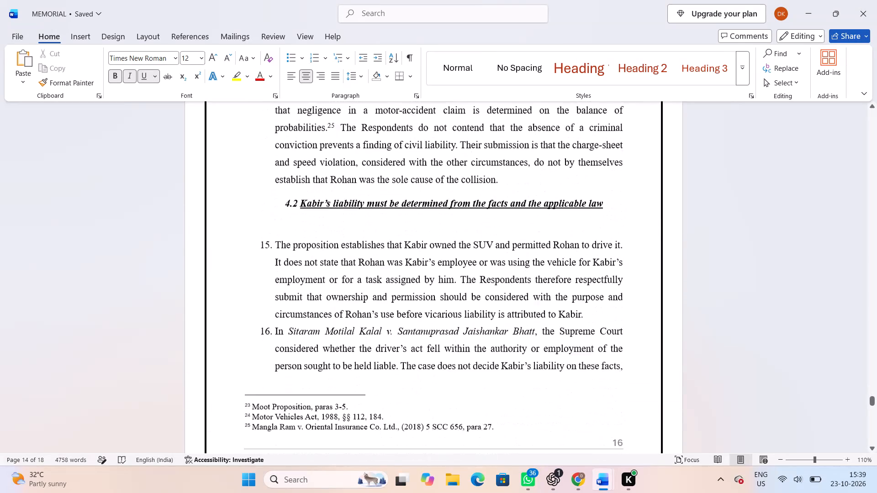
pyautogui.scroll(-8, 375, 202)
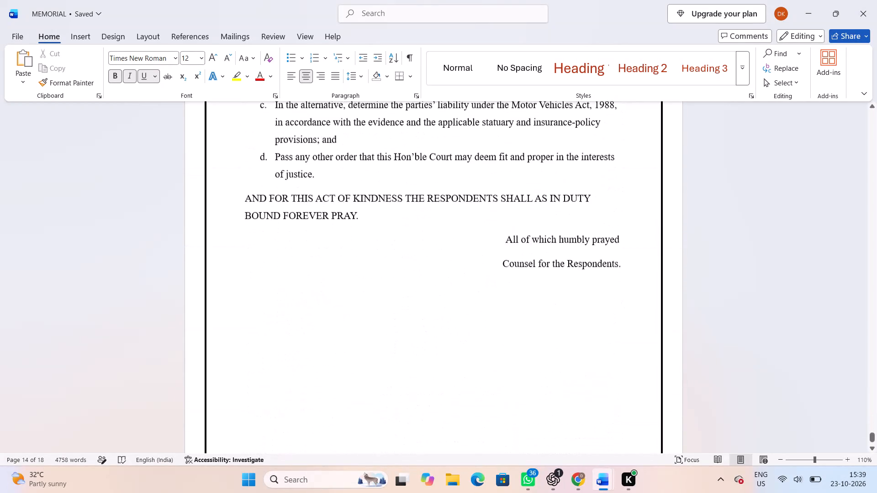
pyautogui.scroll(-2, 375, 202)
# Save the MEMORIAL document.
pyautogui.hotkey('ctrl', 's')
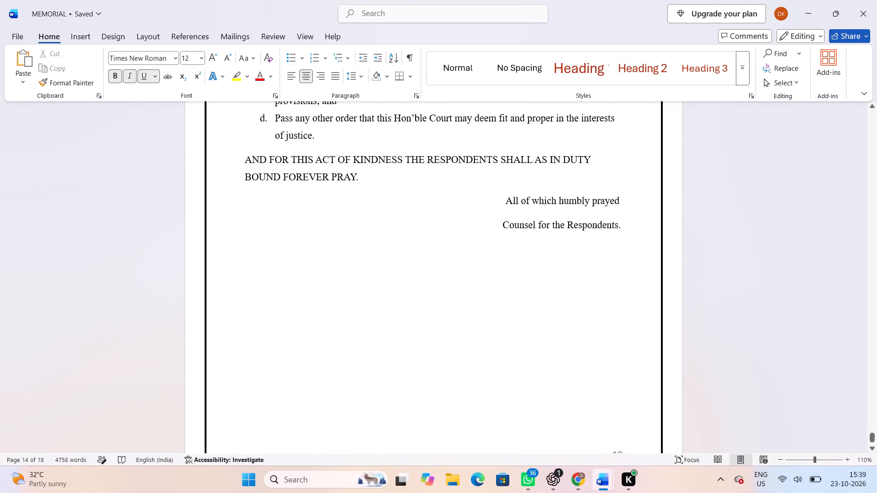
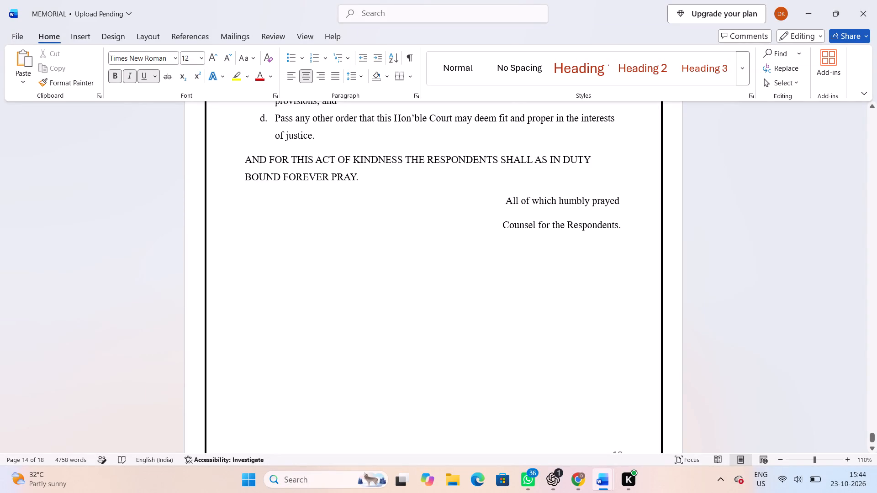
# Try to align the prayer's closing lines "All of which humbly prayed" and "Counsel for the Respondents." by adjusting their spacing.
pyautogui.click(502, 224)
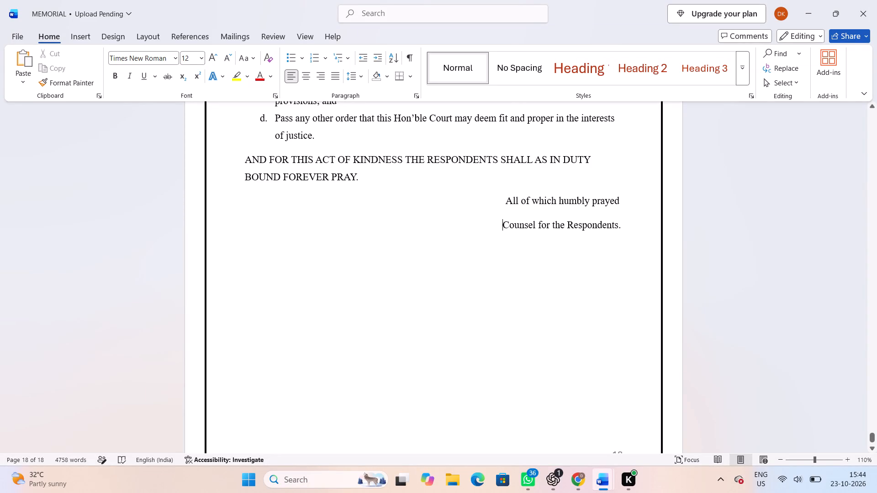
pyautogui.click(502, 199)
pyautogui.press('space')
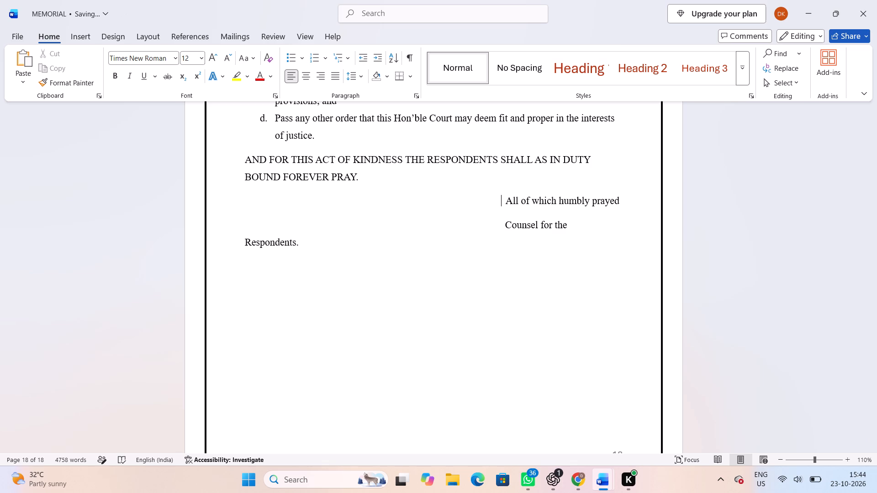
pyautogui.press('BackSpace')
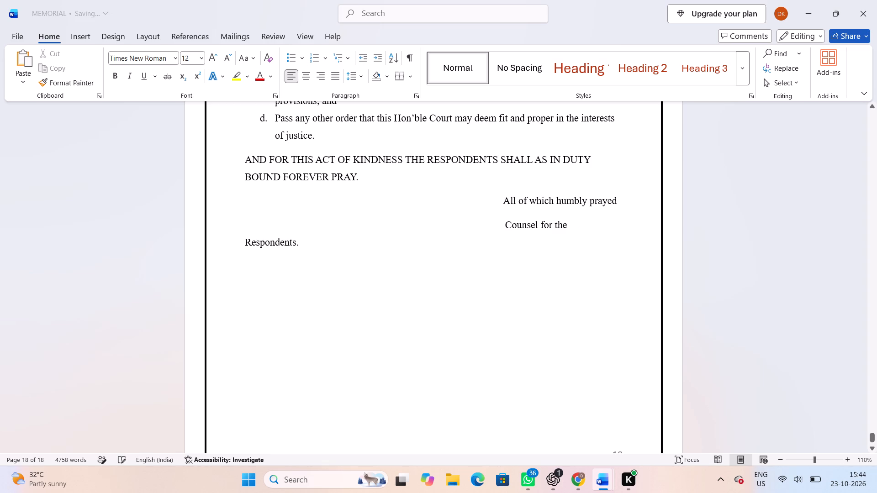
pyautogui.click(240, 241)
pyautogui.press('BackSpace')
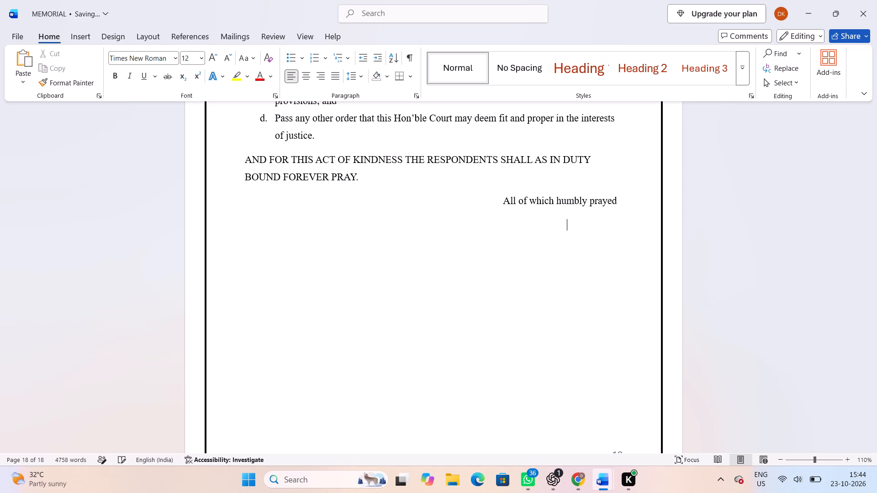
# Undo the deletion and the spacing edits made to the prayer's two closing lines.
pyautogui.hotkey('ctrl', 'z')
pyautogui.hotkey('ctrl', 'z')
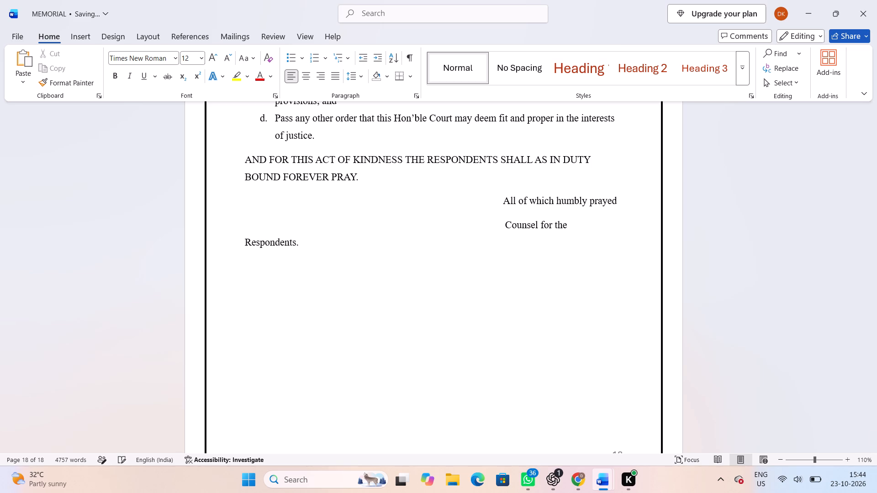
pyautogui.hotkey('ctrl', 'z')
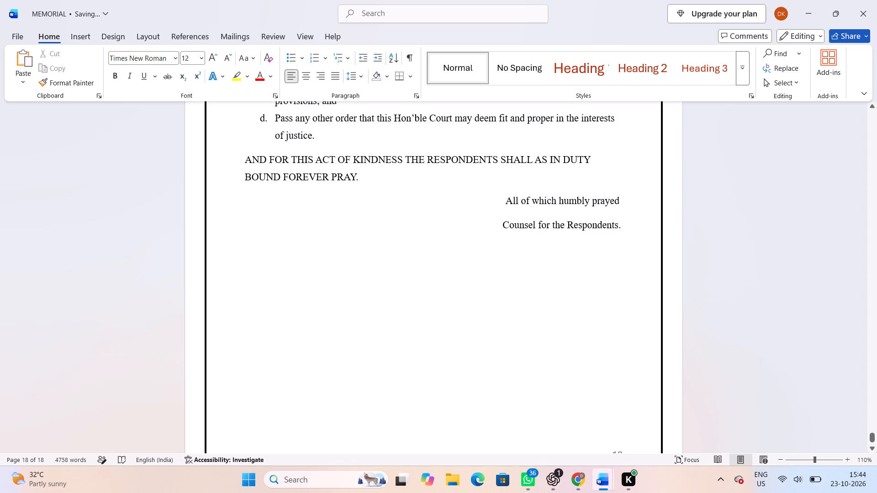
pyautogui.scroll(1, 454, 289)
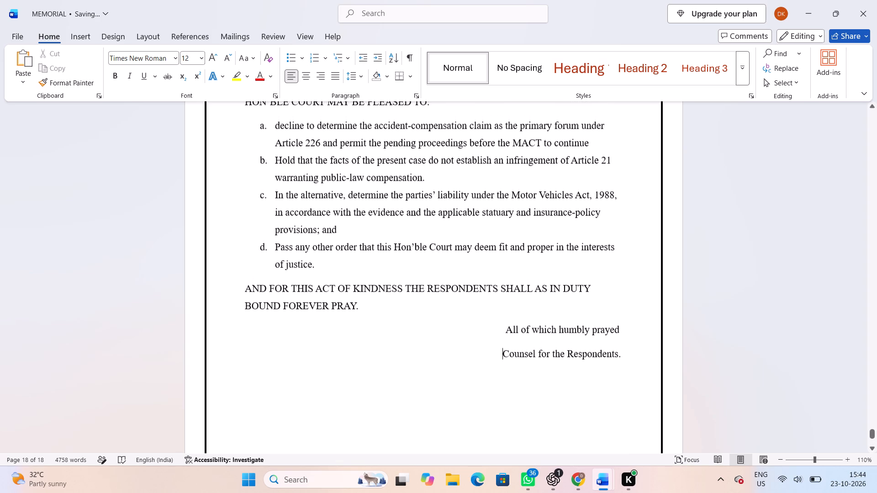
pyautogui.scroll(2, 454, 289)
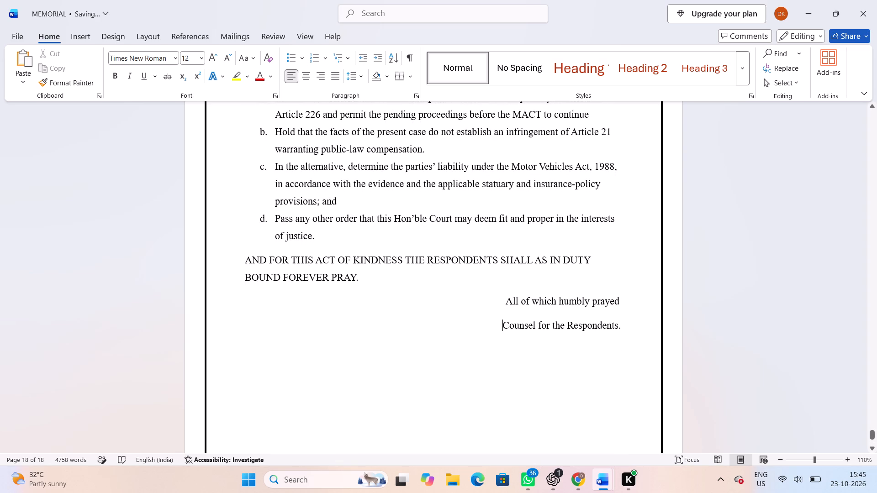
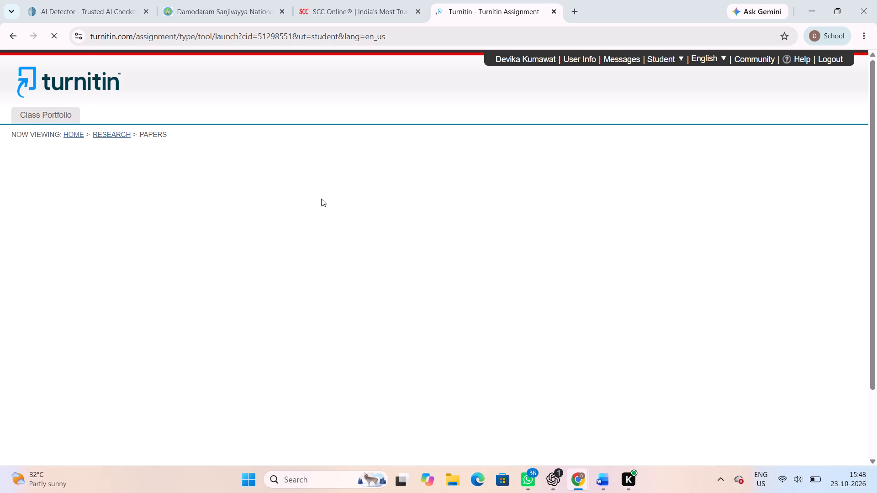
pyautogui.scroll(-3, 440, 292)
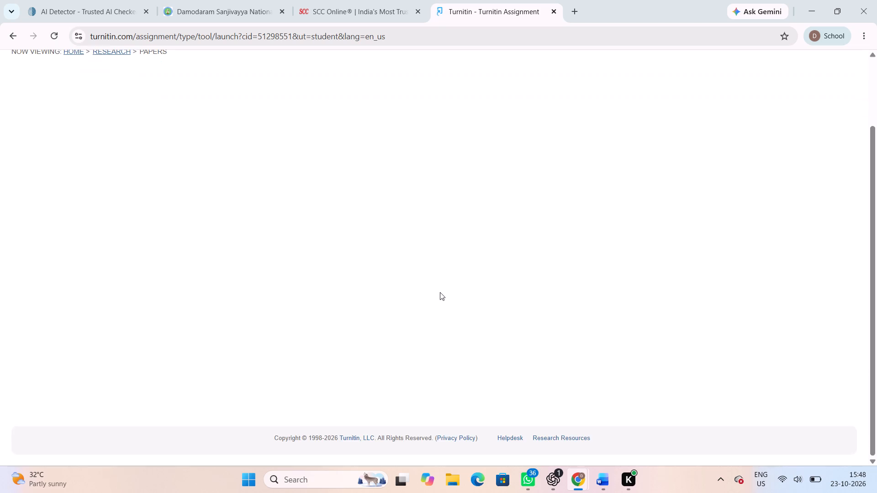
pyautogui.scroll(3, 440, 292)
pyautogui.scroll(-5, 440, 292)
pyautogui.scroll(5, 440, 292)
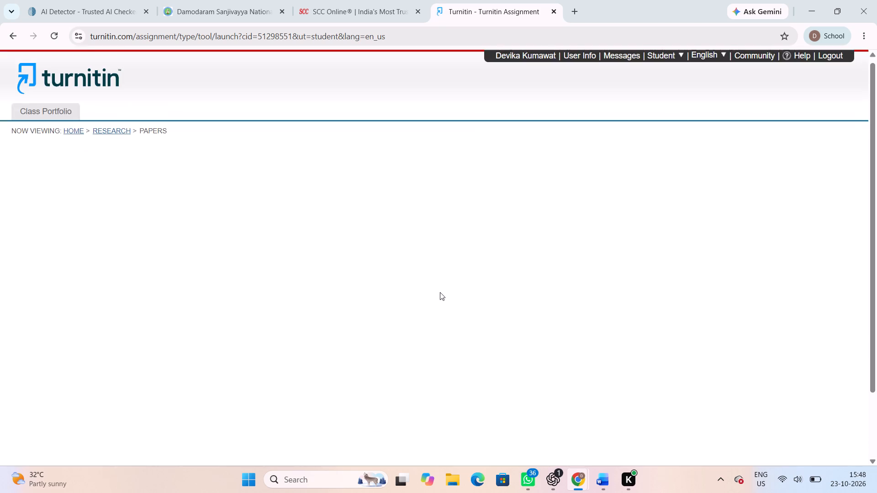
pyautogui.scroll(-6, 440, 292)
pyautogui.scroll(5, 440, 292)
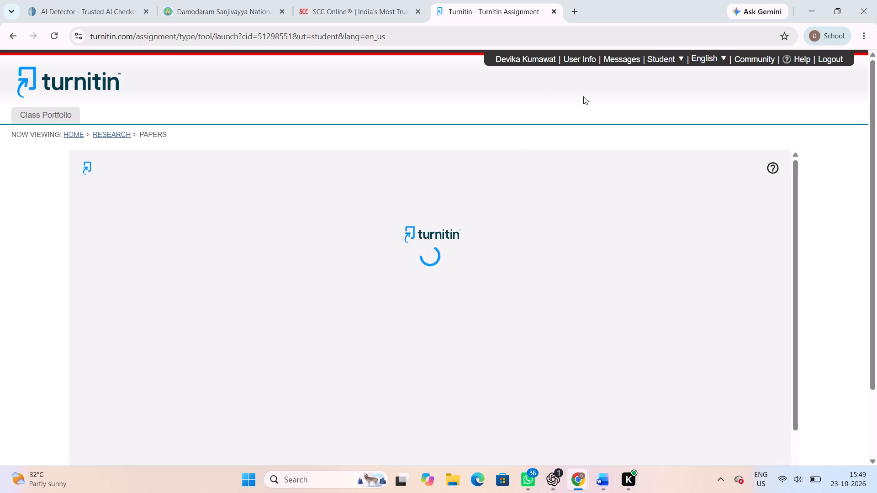
# Resubmit the Papers assignment with the MEMORIAL document from the Desktop, uploading it for preview and submitting it.
pyautogui.hscroll(3, 434, 155)
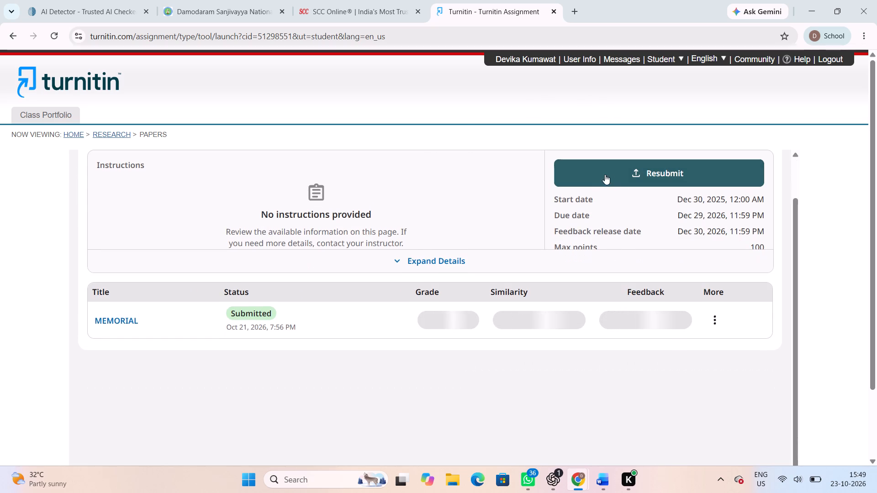
pyautogui.click(622, 178)
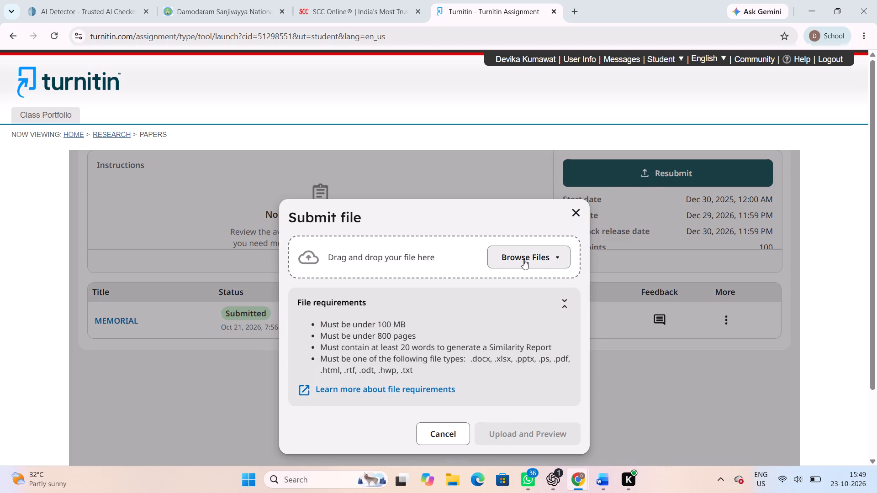
pyautogui.click(526, 259)
pyautogui.click(481, 308)
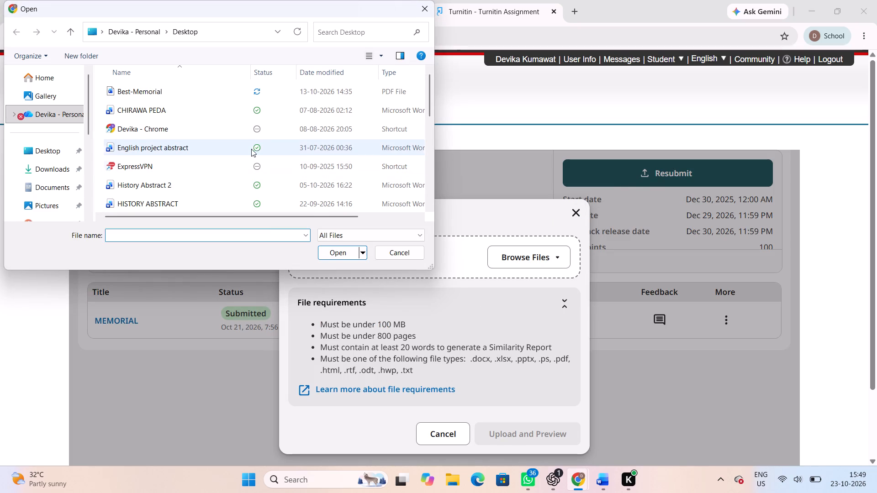
pyautogui.scroll(-6, 254, 149)
pyautogui.click(191, 114)
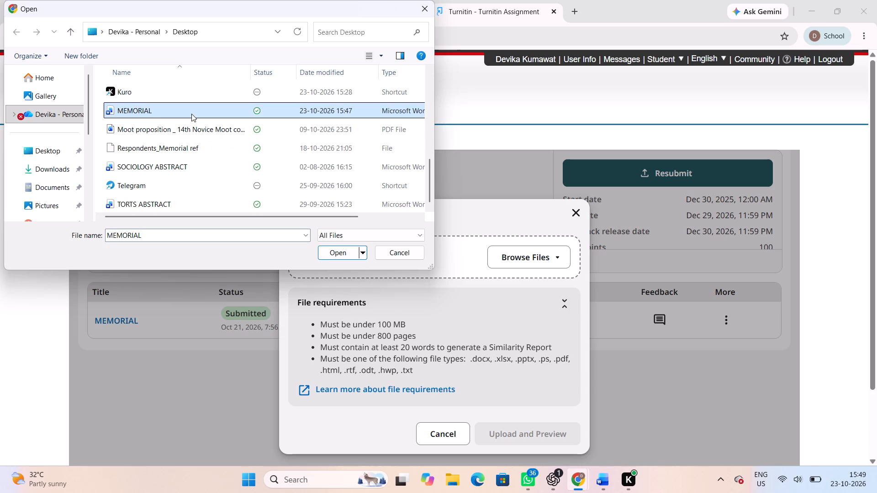
pyautogui.click(334, 257)
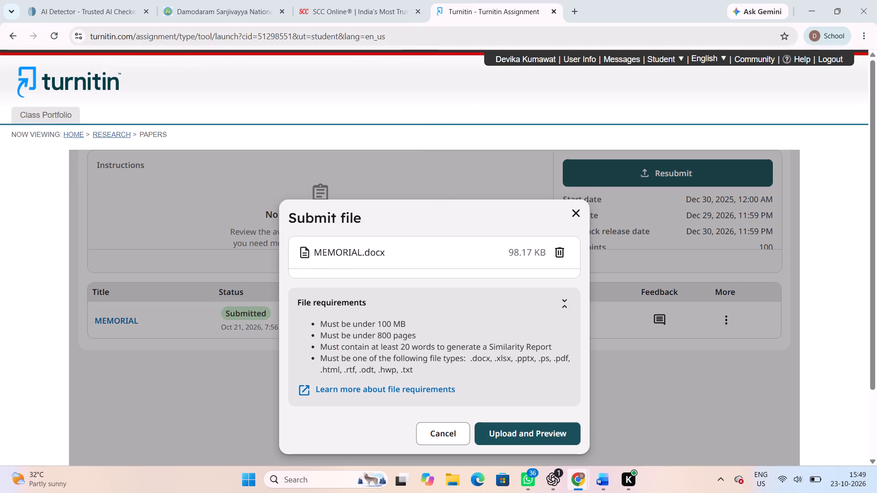
pyautogui.click(518, 455)
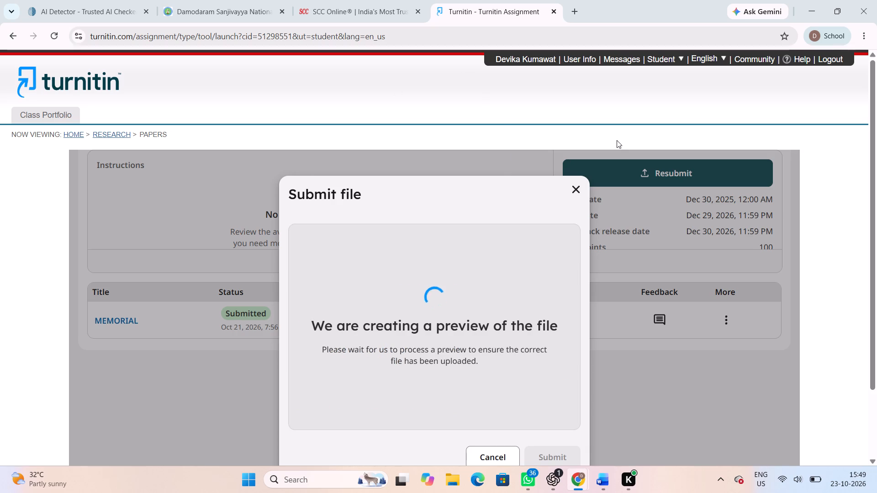
pyautogui.scroll(-5, 395, 256)
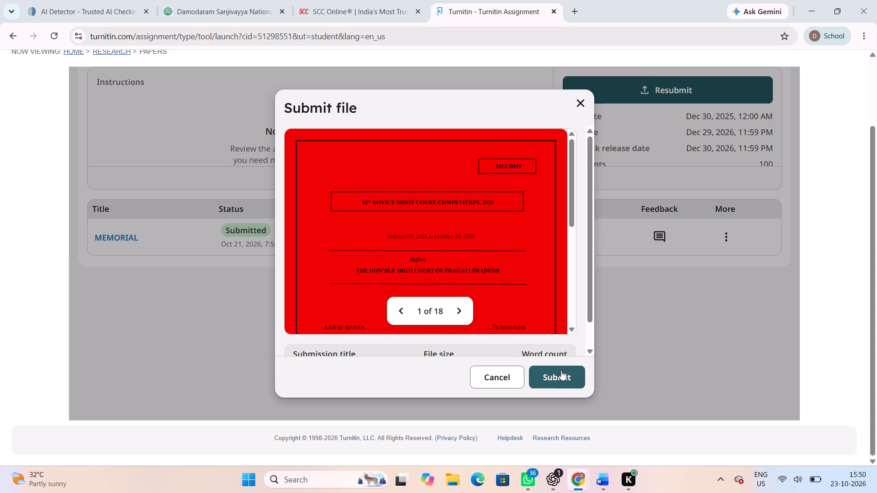
pyautogui.click(561, 370)
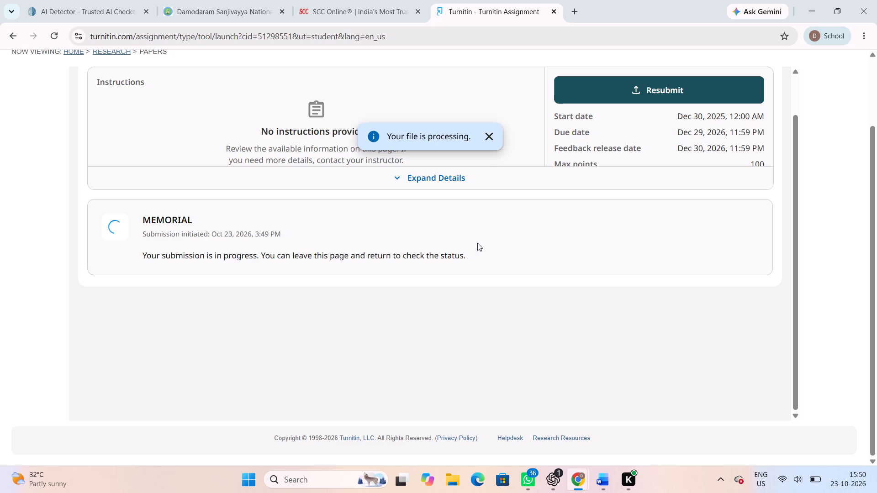
# Expand the assignment details and open the newly submitted MEMORIAL for viewing.
pyautogui.scroll(5, 475, 245)
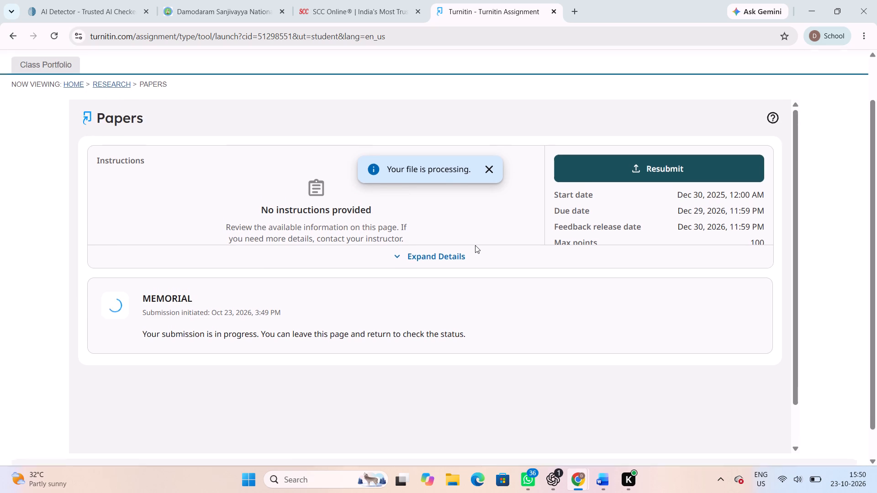
pyautogui.scroll(1, 475, 245)
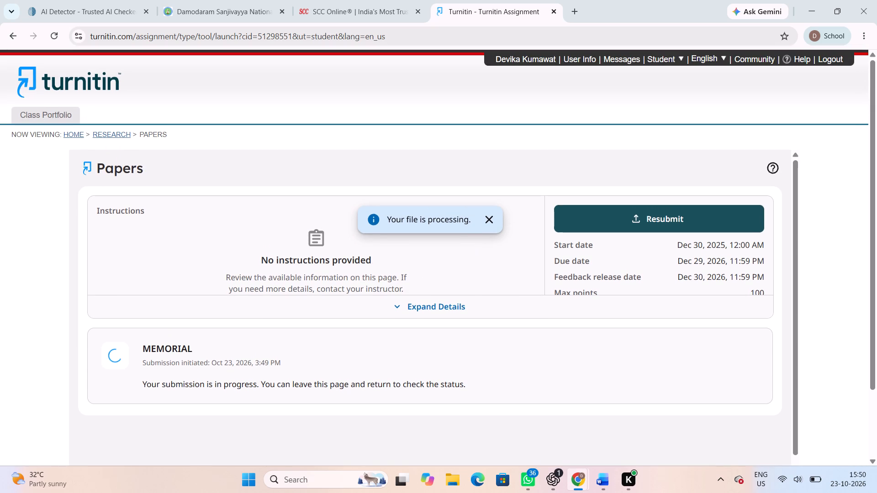
pyautogui.scroll(-1, 468, 317)
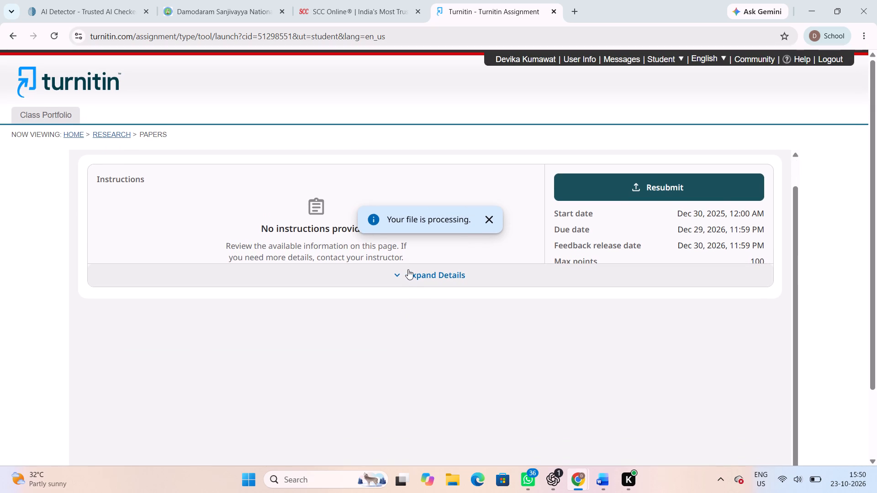
pyautogui.click(408, 269)
pyautogui.scroll(-4, 408, 269)
pyautogui.hscroll(1, 408, 269)
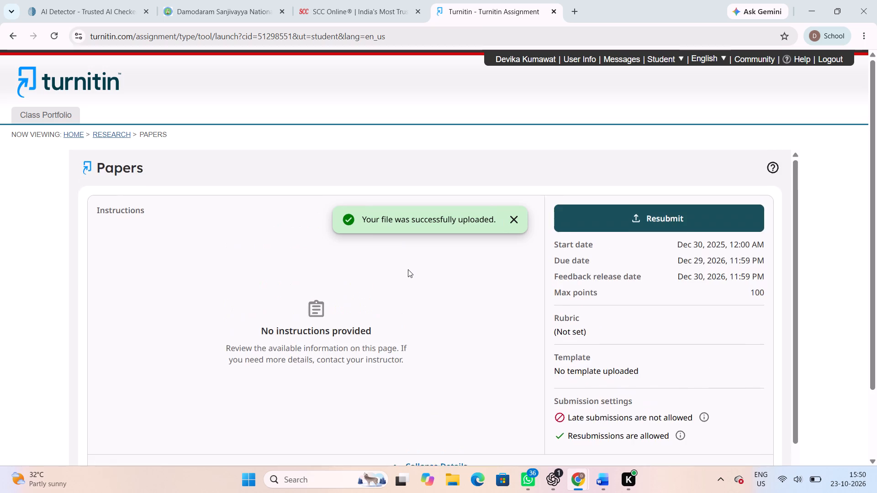
pyautogui.hscroll(1, 408, 269)
pyautogui.scroll(-4, 432, 313)
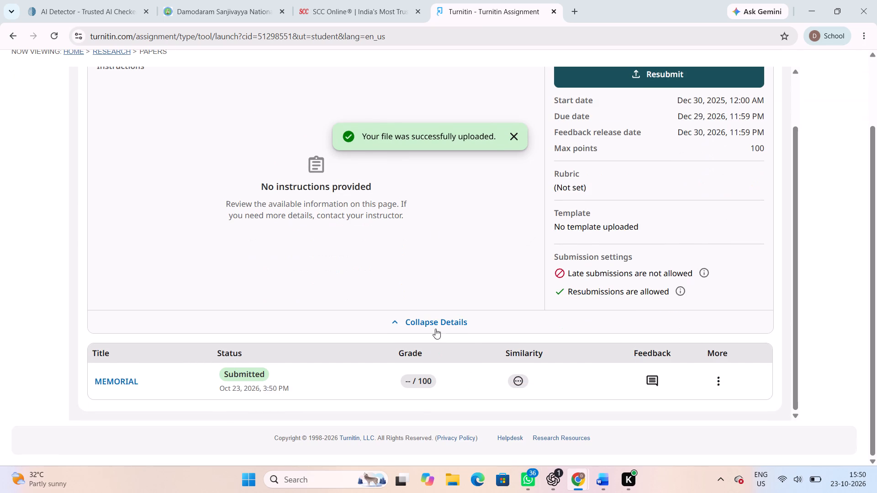
pyautogui.click(721, 378)
pyautogui.click(669, 353)
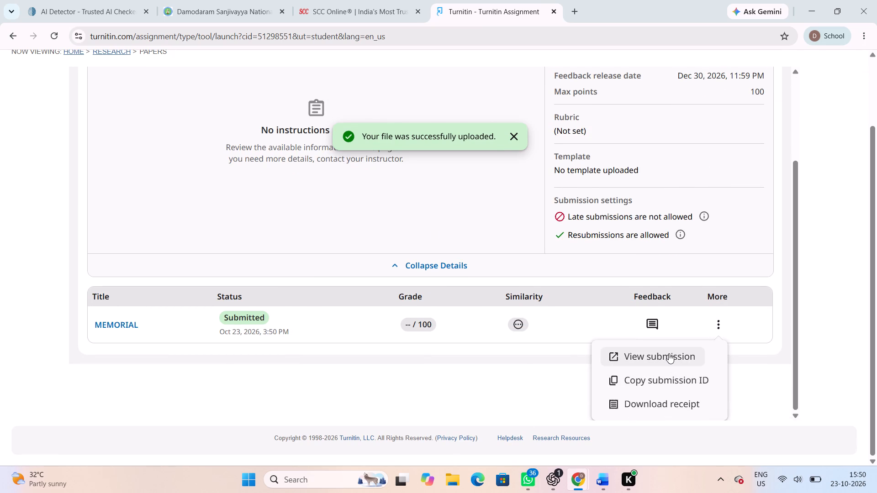
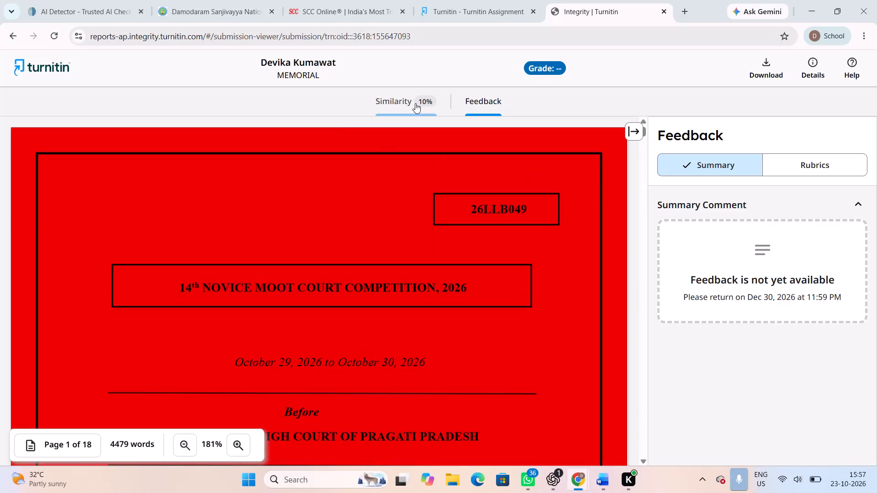
# Open the similarity results for the MEMORIAL submission and download its Similarity Report.
pyautogui.click(416, 103)
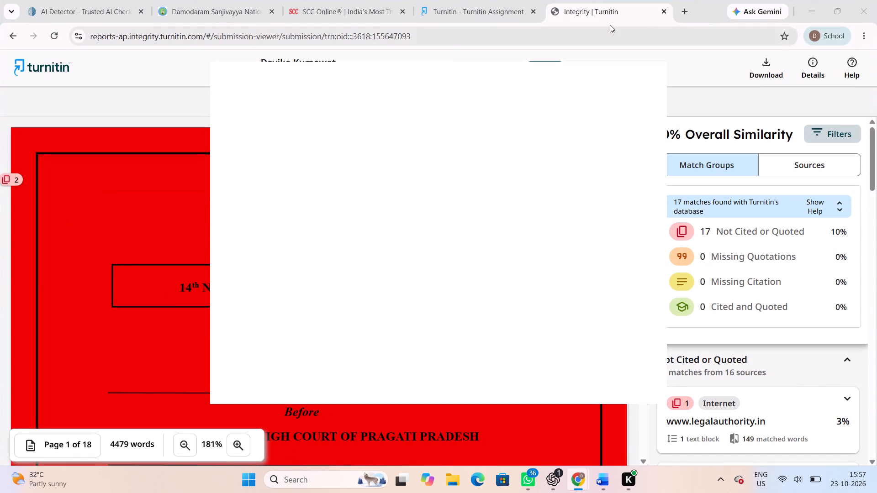
pyautogui.click(127, 242)
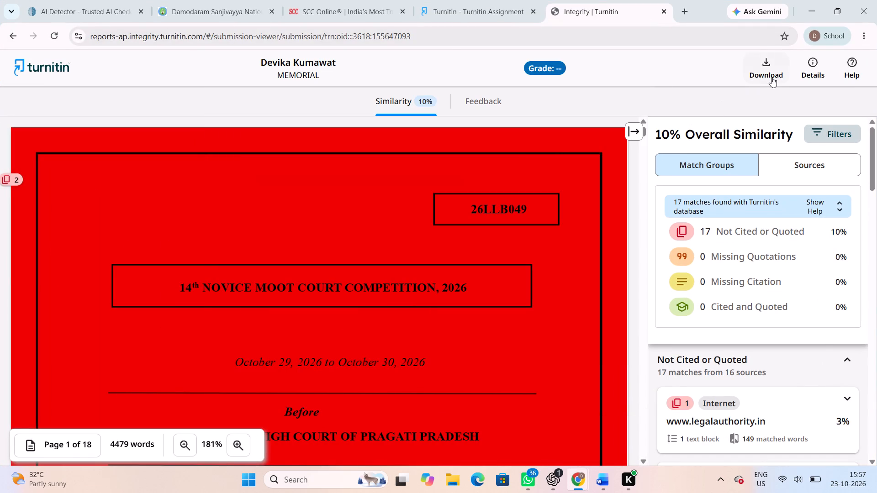
pyautogui.click(772, 77)
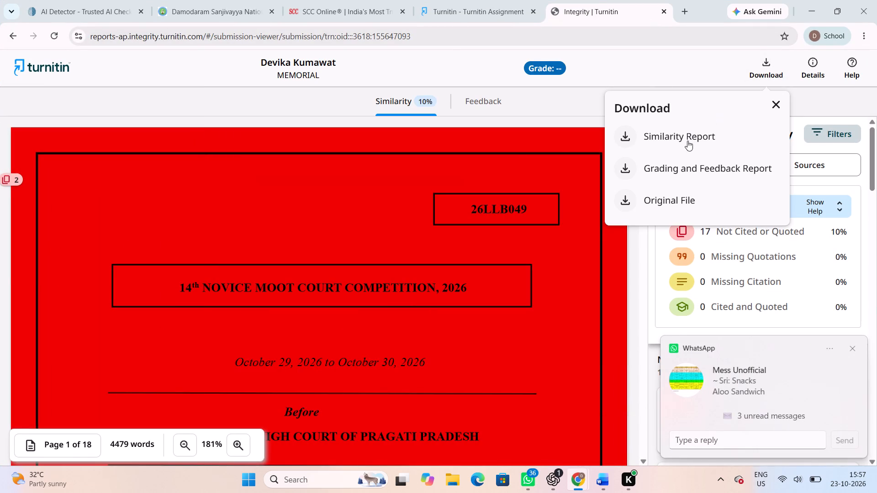
pyautogui.click(687, 141)
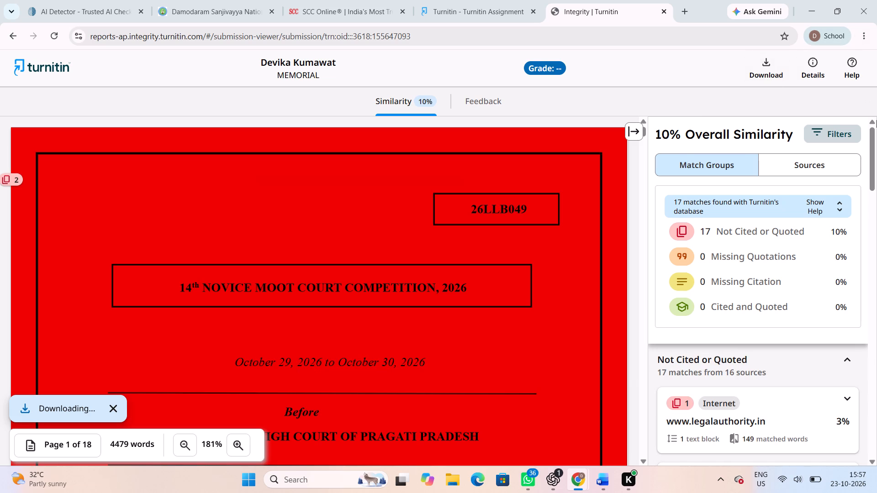
pyautogui.moveTo(873, 182); pyautogui.dragTo(873, 212)
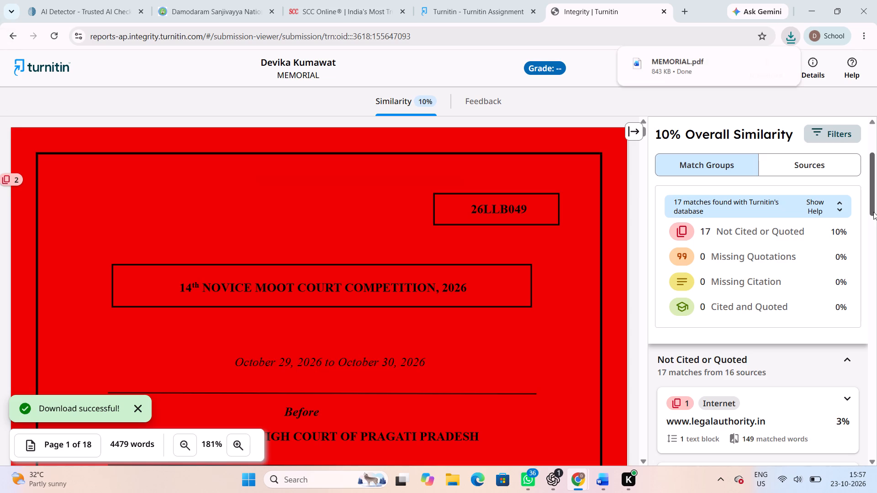
pyautogui.moveTo(873, 212); pyautogui.dragTo(872, 171)
# Open the downloaded MEMORIAL.pdf report and examine its overall similarity, match groups and top sources.
pyautogui.doubleClick(759, 77)
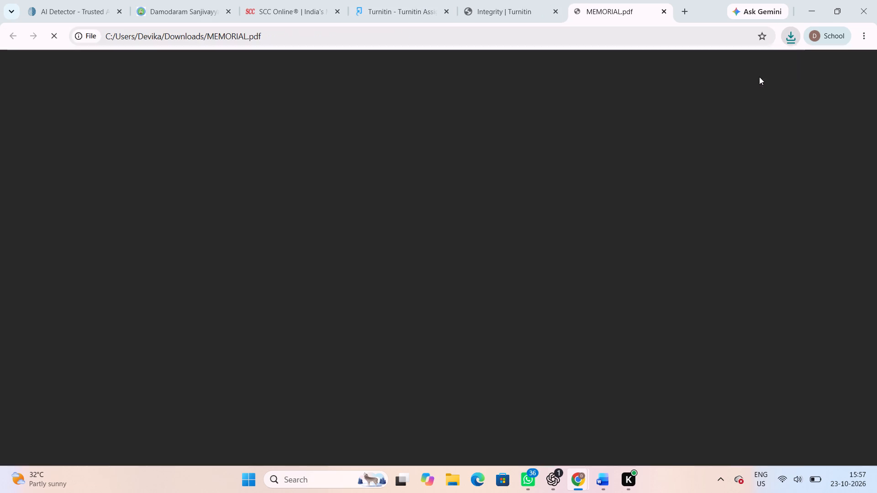
pyautogui.scroll(-4, 461, 170)
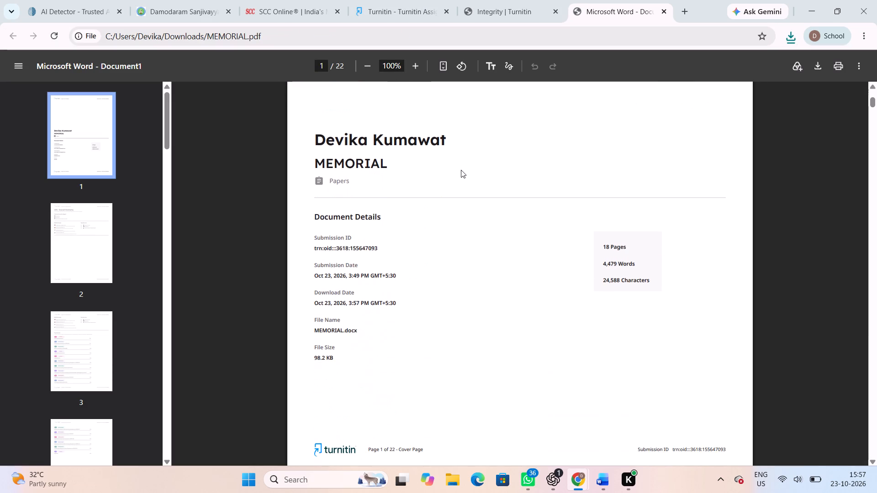
pyautogui.scroll(-6, 461, 170)
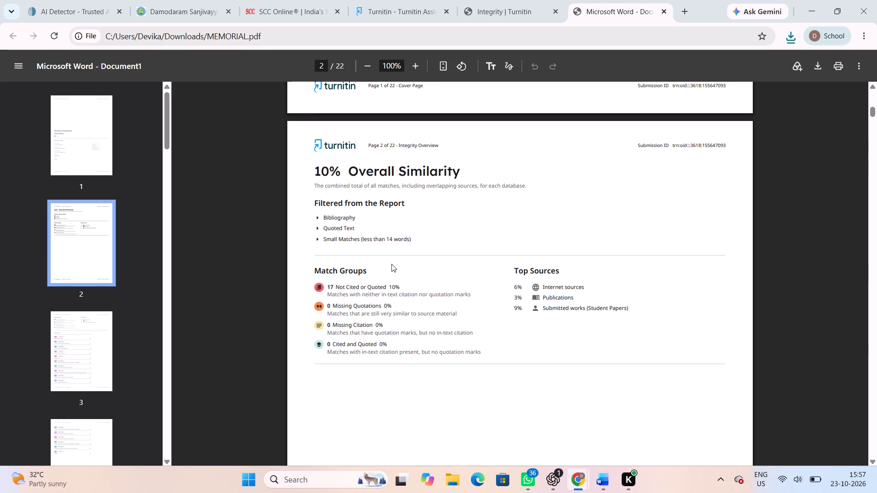
pyautogui.scroll(-8, 391, 264)
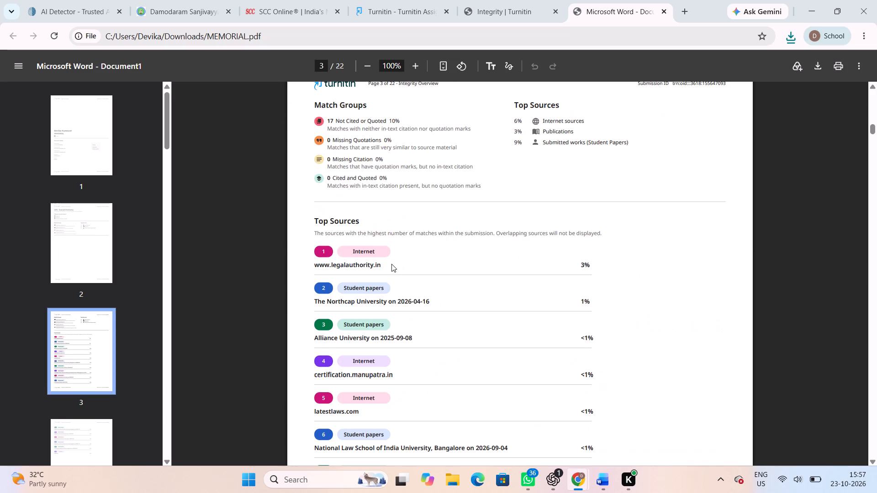
pyautogui.scroll(2, 391, 264)
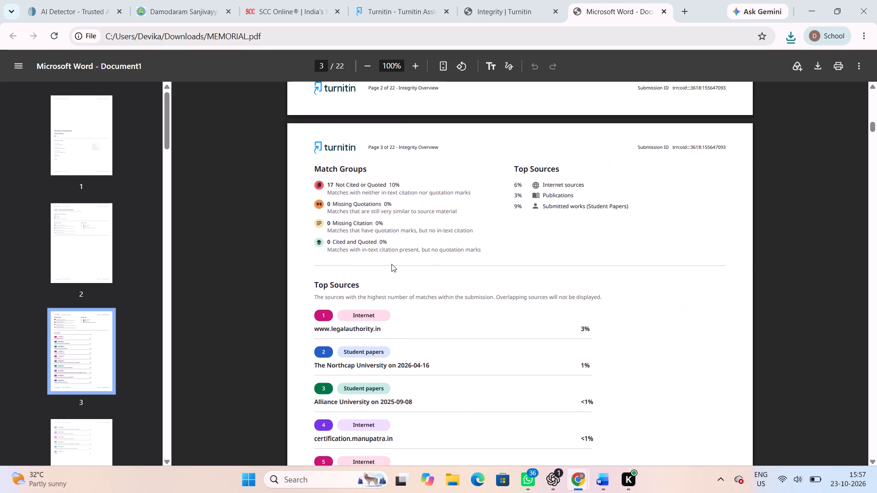
pyautogui.scroll(3, 391, 264)
pyautogui.click(856, 60)
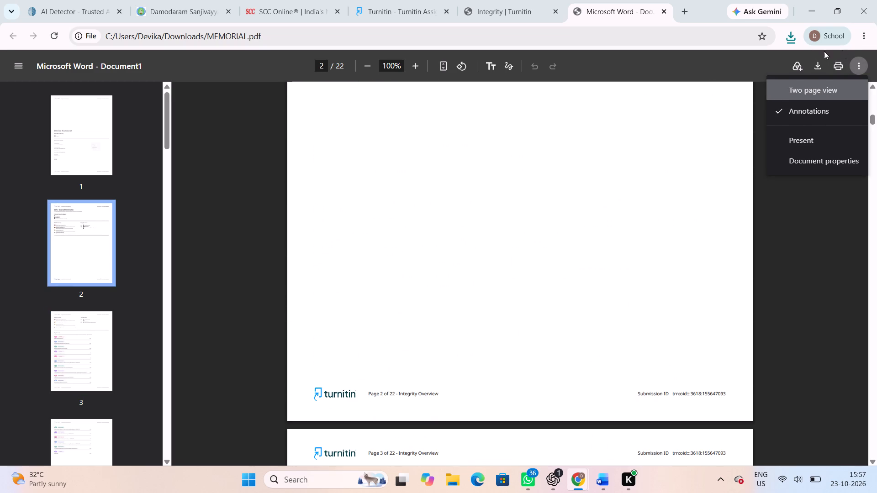
pyautogui.scroll(5, 606, 218)
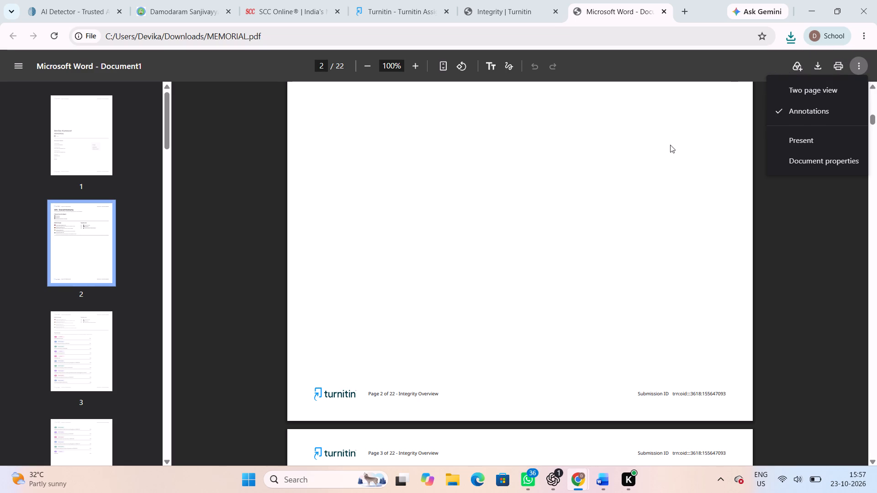
pyautogui.scroll(5, 670, 145)
pyautogui.click(817, 67)
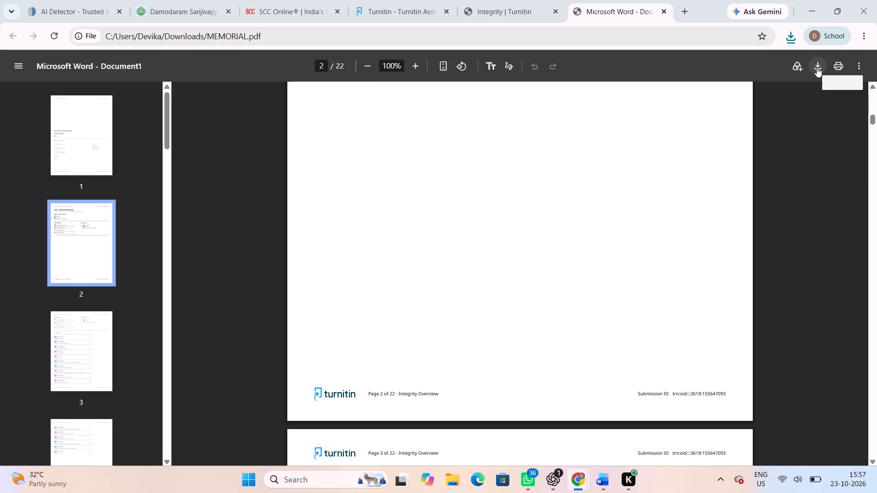
pyautogui.click(821, 65)
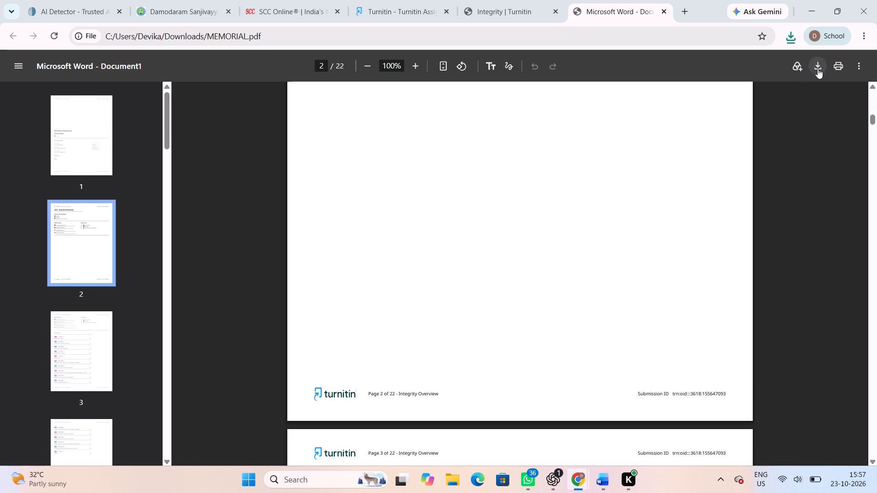
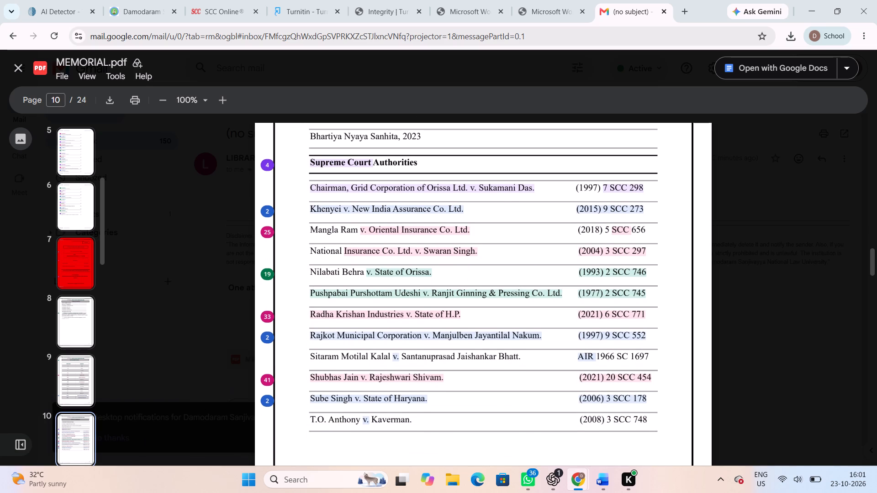
# Examine the highlighted matches in the Supreme Court authorities, statement of jurisdiction, facts and statement of issues on report pages 10 to 13.
pyautogui.click(400, 331)
pyautogui.hscroll(17, 400, 331)
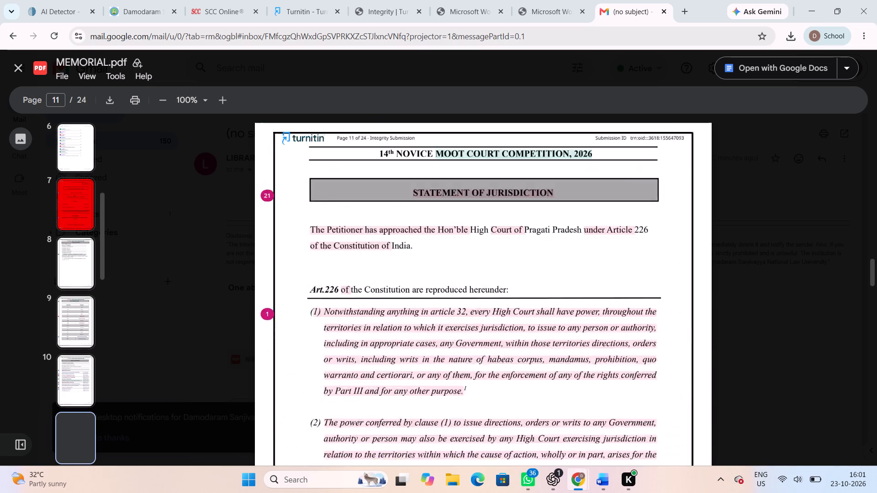
pyautogui.hscroll(17, 400, 331)
pyautogui.hscroll(6, 400, 331)
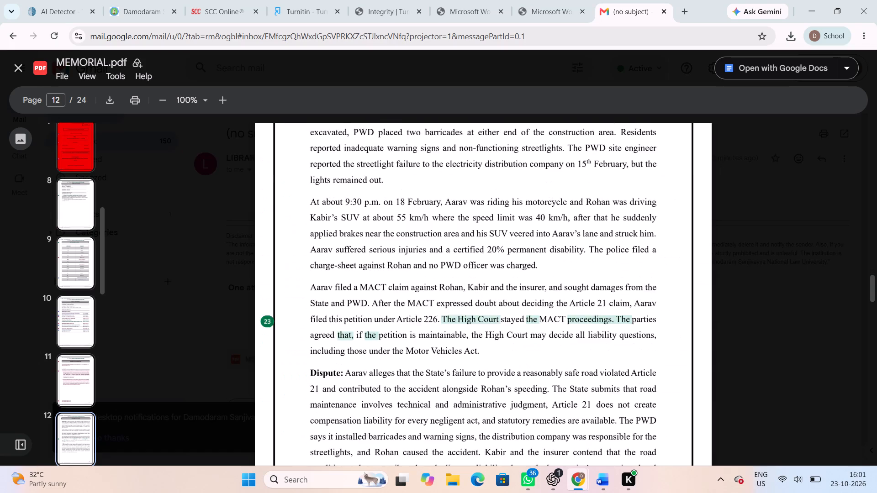
pyautogui.hscroll(20, 400, 331)
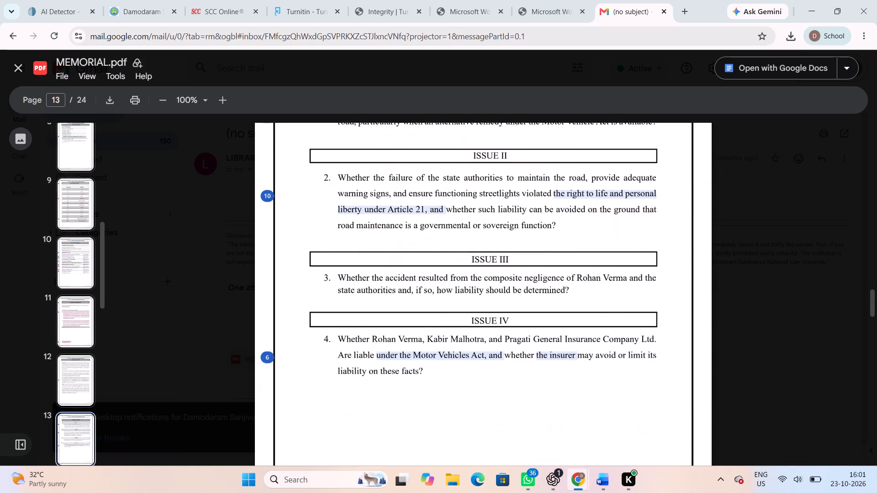
# Examine the highlighted matches and source markers in the issue-wise arguments, footnotes and closing prayer on report pages 14 to 24.
pyautogui.hscroll(9, 400, 331)
pyautogui.scroll(-1, 400, 331)
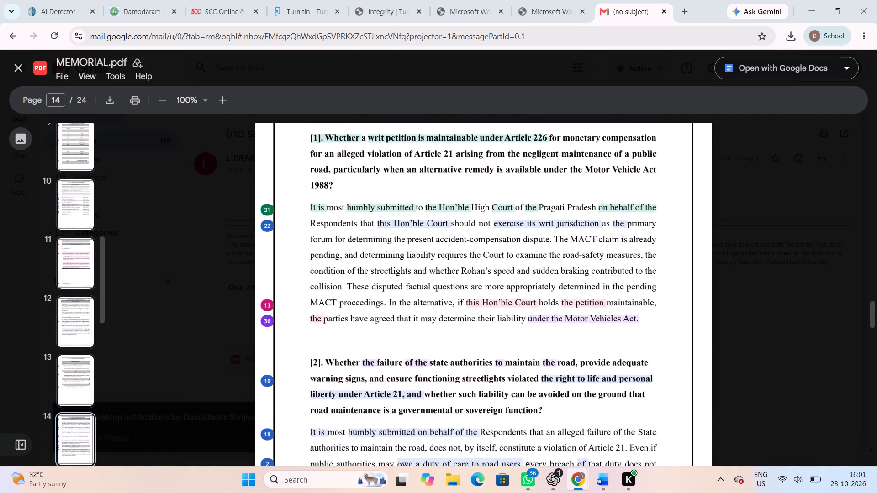
pyautogui.scroll(-5, 400, 331)
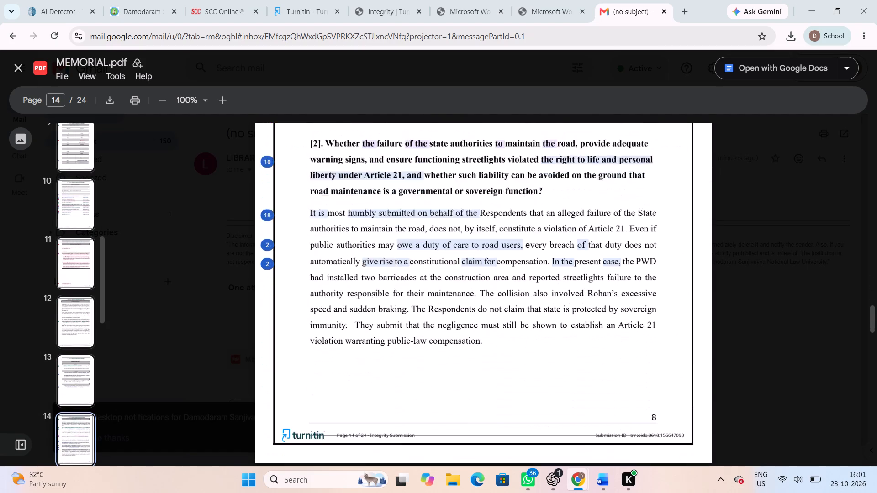
pyautogui.scroll(-10, 400, 331)
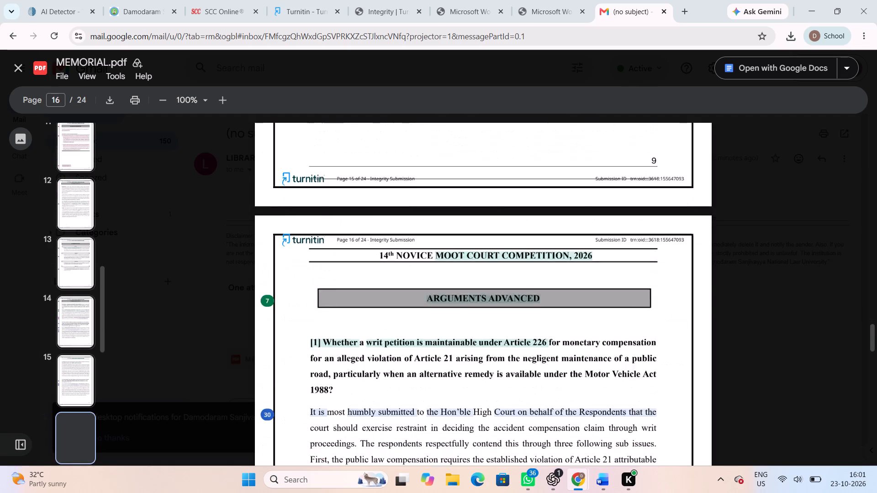
pyautogui.scroll(-11, 400, 331)
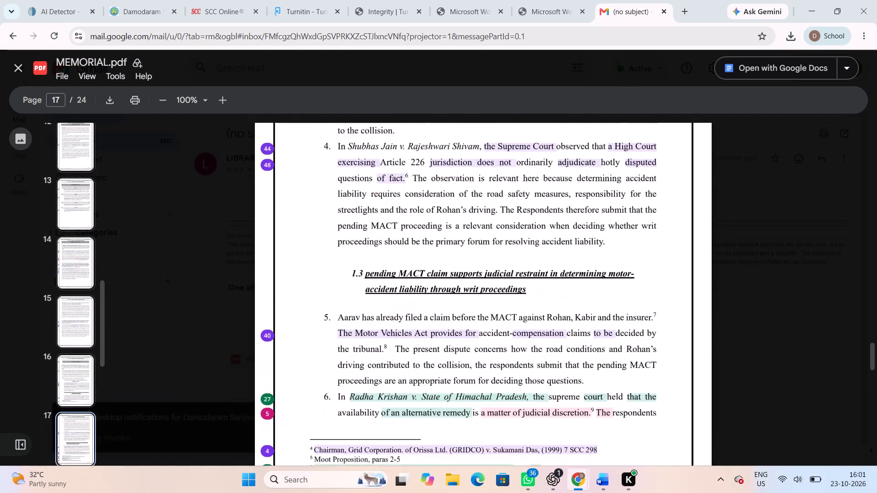
pyautogui.scroll(-10, 400, 331)
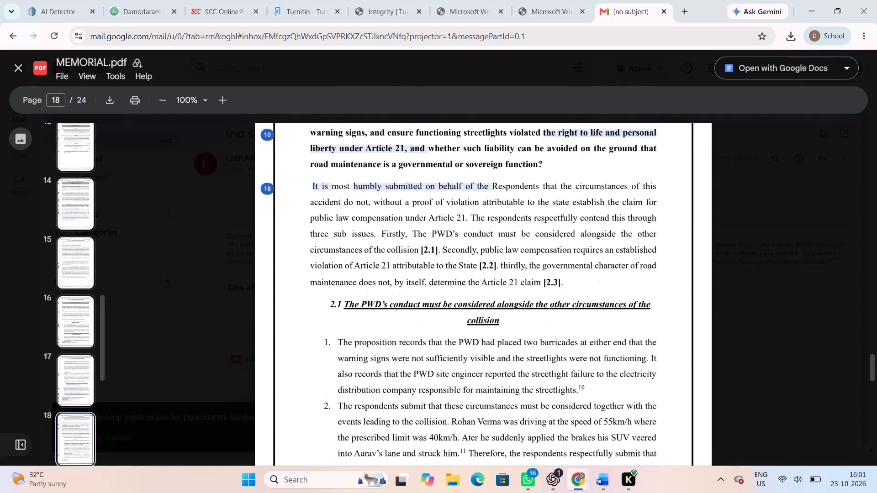
pyautogui.scroll(-10, 400, 331)
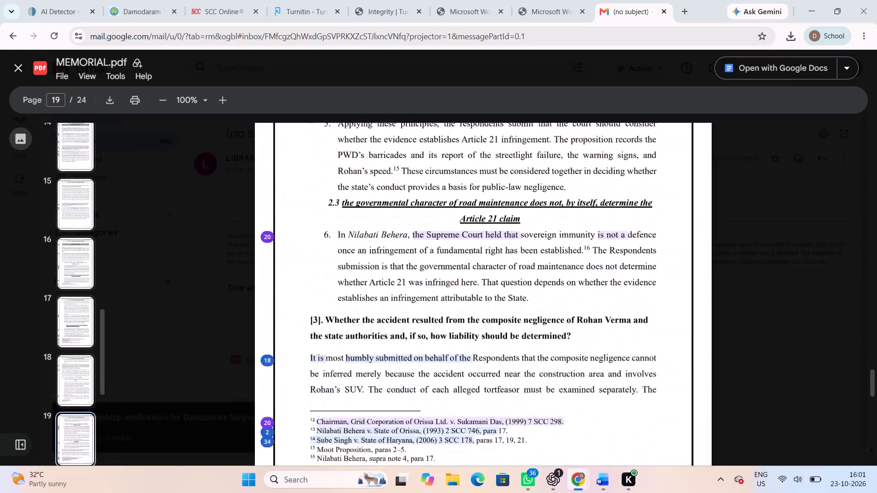
pyautogui.scroll(-9, 400, 331)
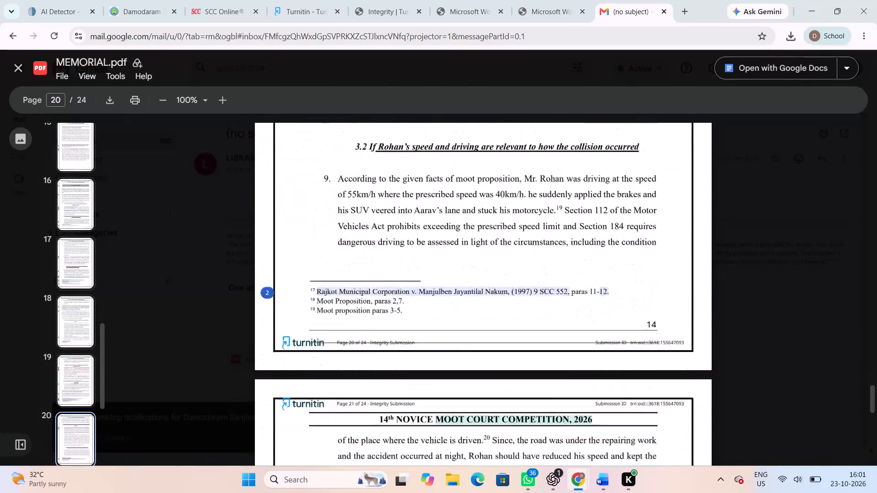
pyautogui.scroll(-6, 400, 331)
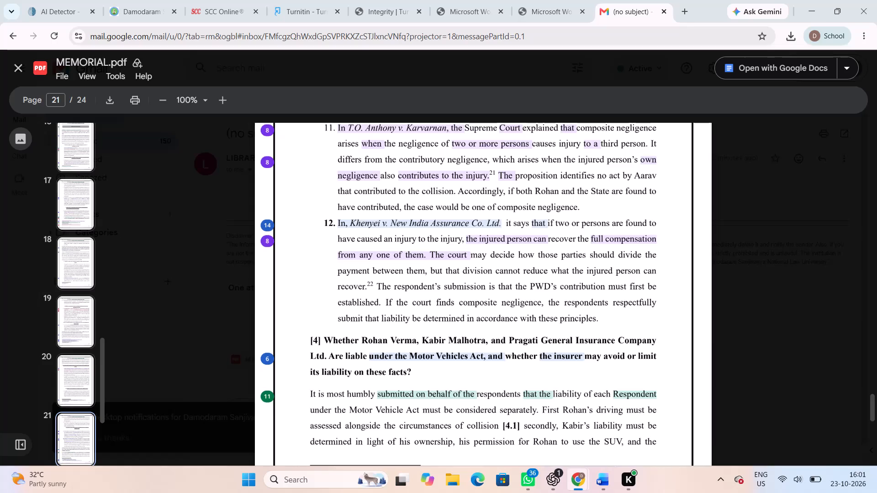
pyautogui.scroll(-13, 407, 324)
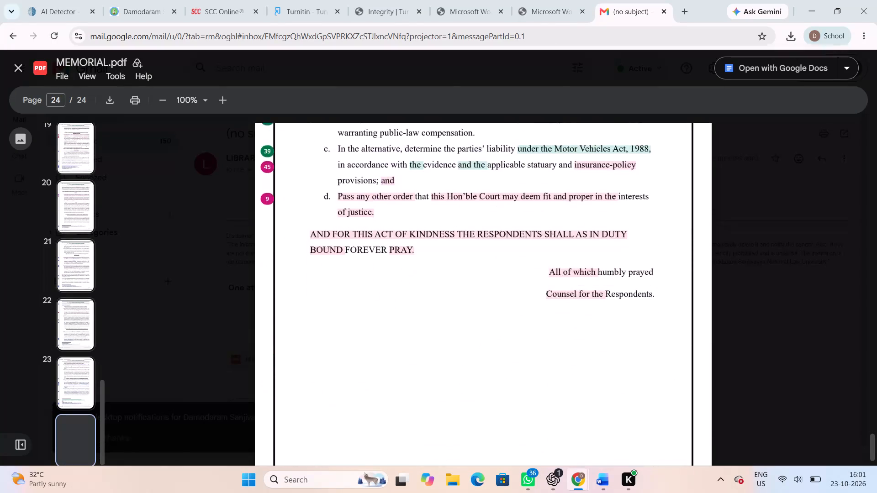
pyautogui.scroll(-7, 407, 324)
# Go back through the report to its cover page and re-examine the match groups and the ranked list of top sources.
pyautogui.scroll(11, 407, 324)
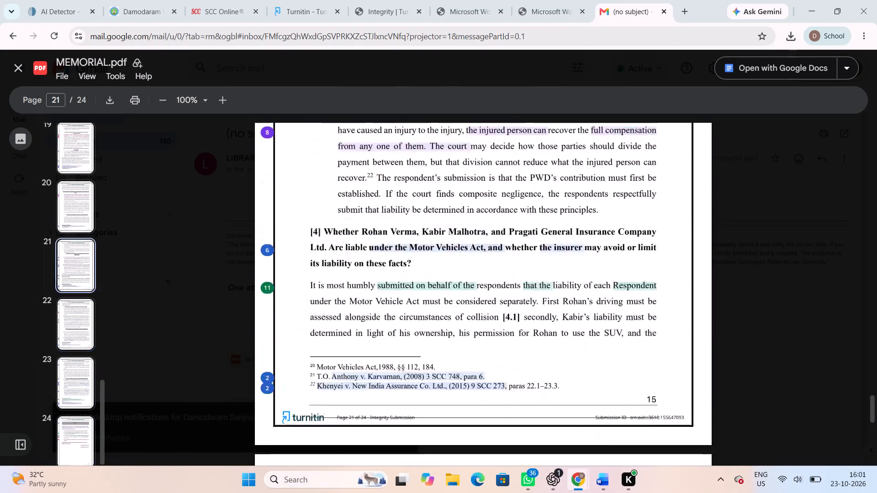
pyautogui.scroll(14, 407, 324)
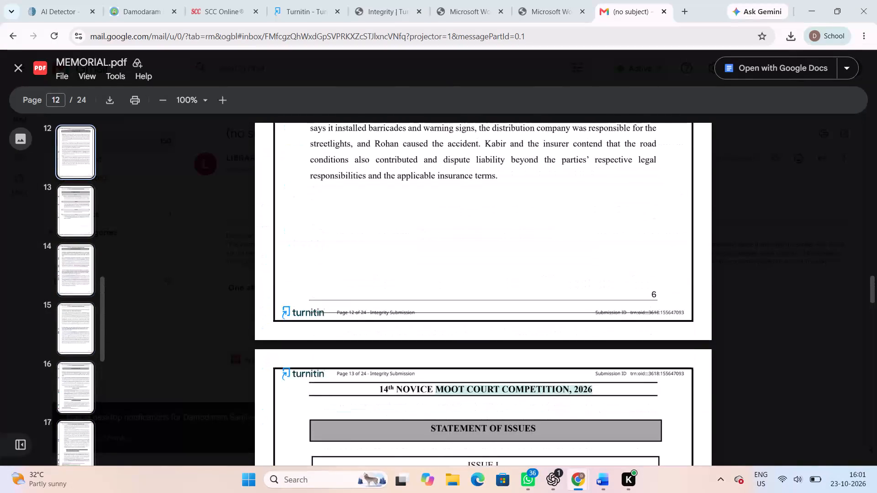
pyautogui.scroll(12, 407, 324)
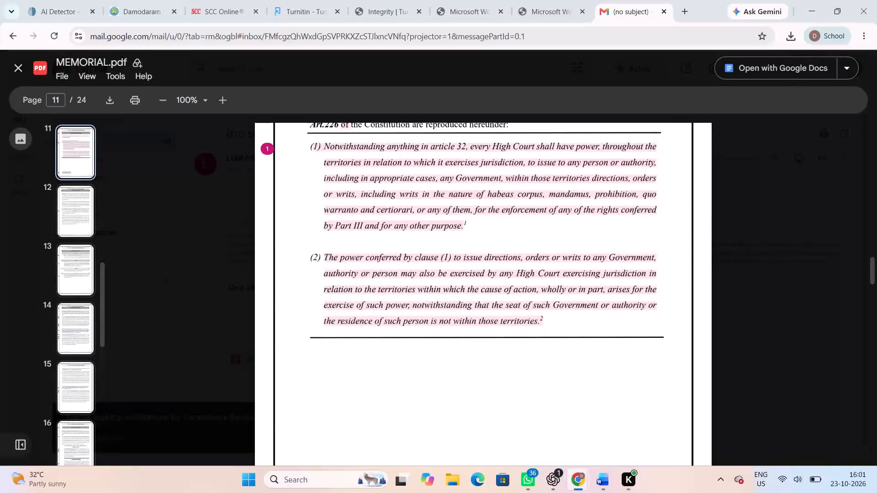
pyautogui.scroll(13, 407, 324)
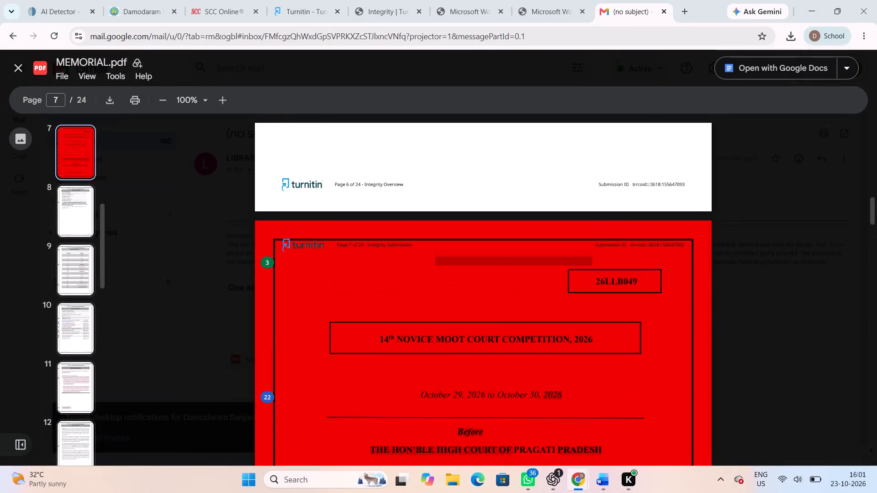
pyautogui.scroll(5, 407, 324)
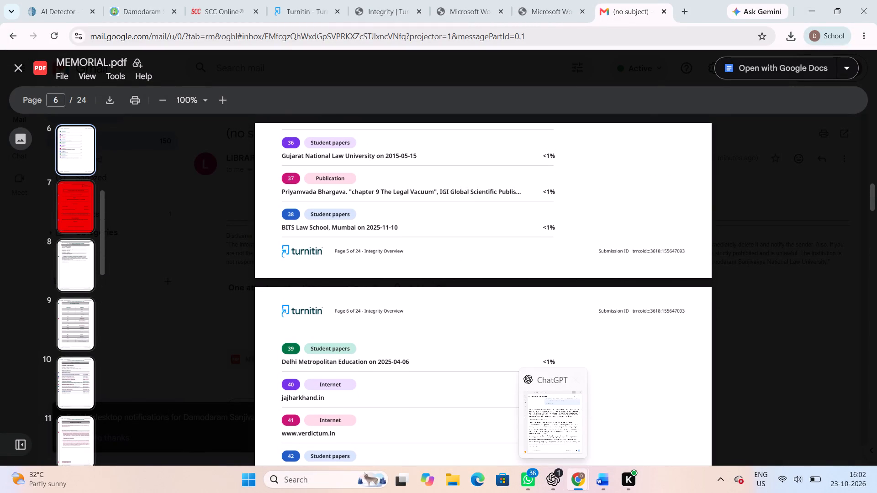
pyautogui.click(574, 387)
pyautogui.scroll(7, 468, 305)
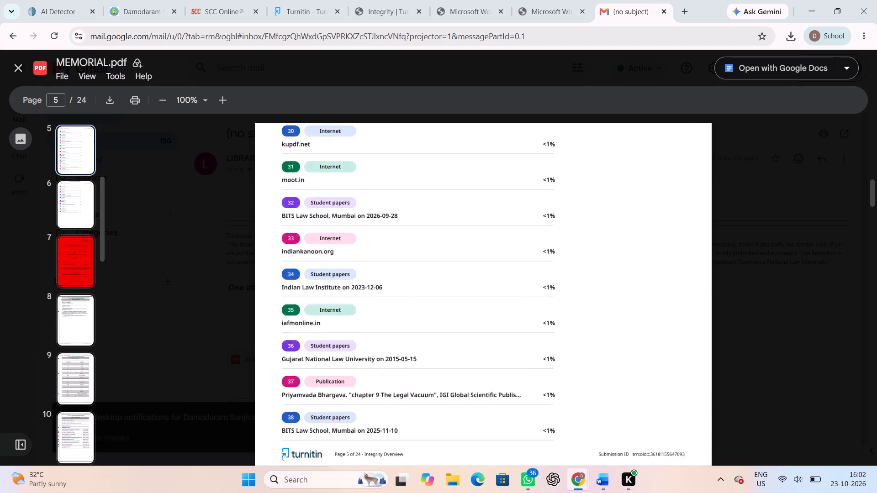
pyautogui.scroll(12, 468, 305)
pyautogui.scroll(-2, 468, 305)
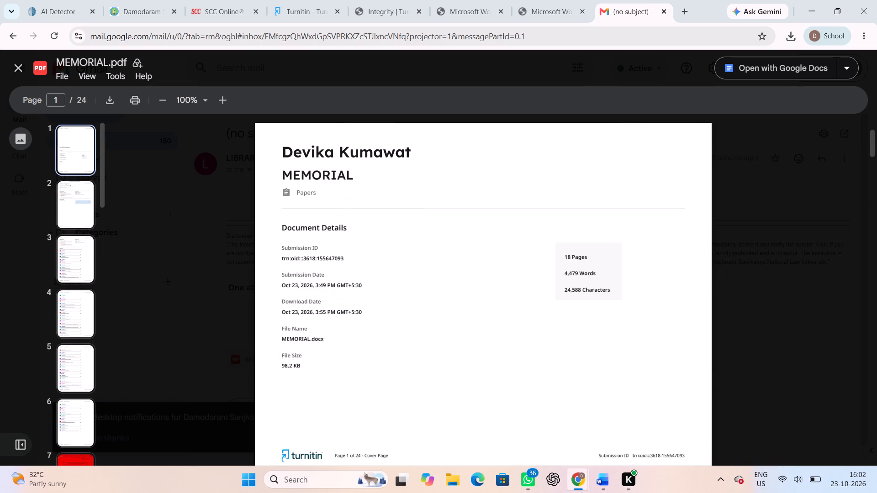
pyautogui.scroll(-9, 468, 305)
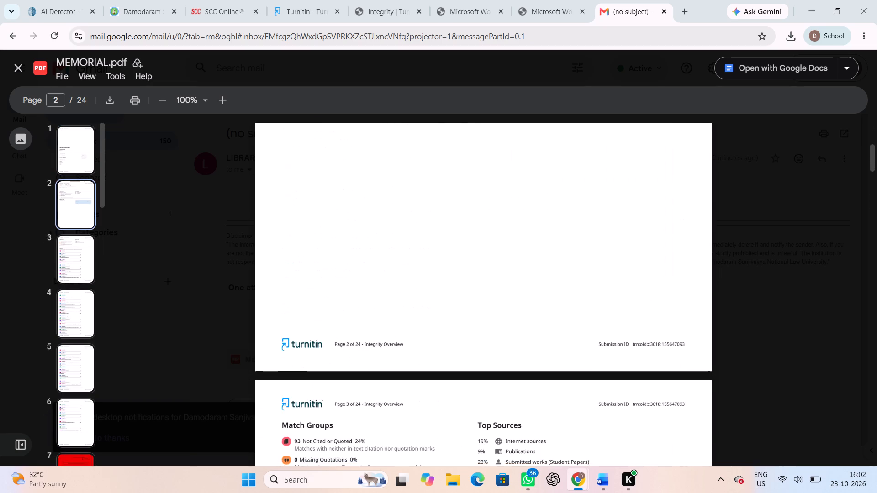
pyautogui.scroll(-6, 468, 305)
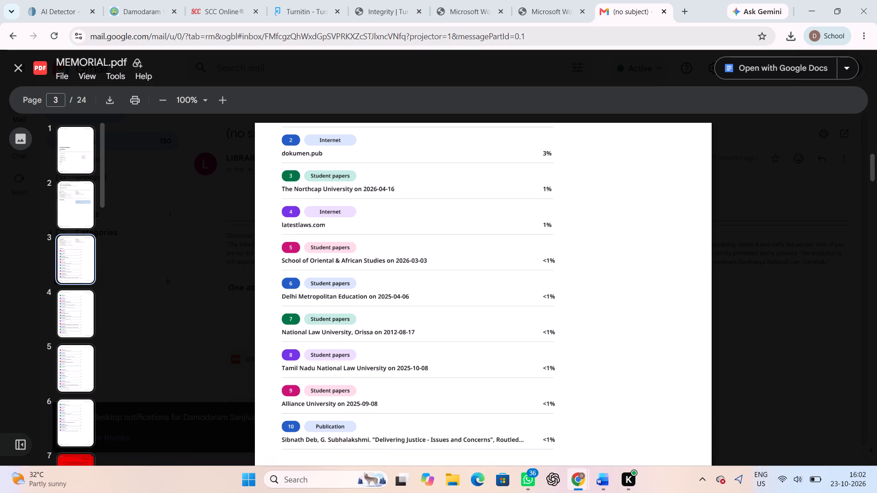
# Review the ranked source list again, plus the matches on the memorial's cover, table of contents and abbreviations, through report page 9.
pyautogui.hscroll(-1, 468, 305)
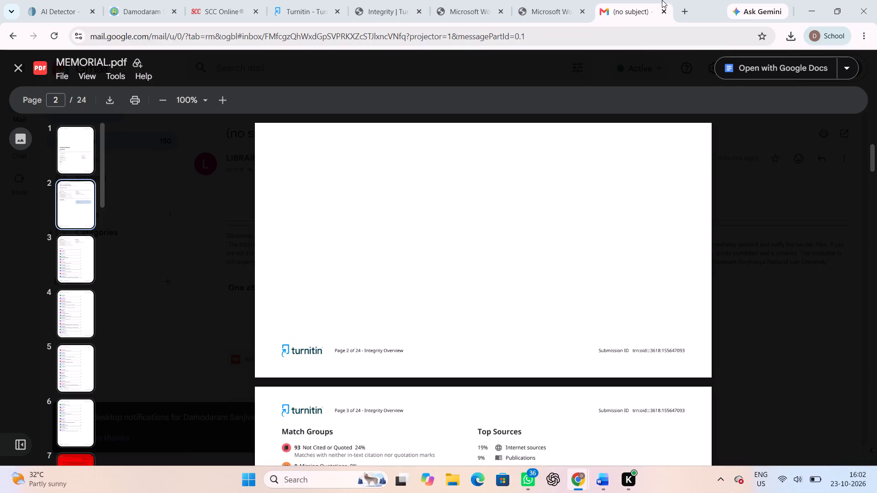
pyautogui.scroll(-9, 200, 350)
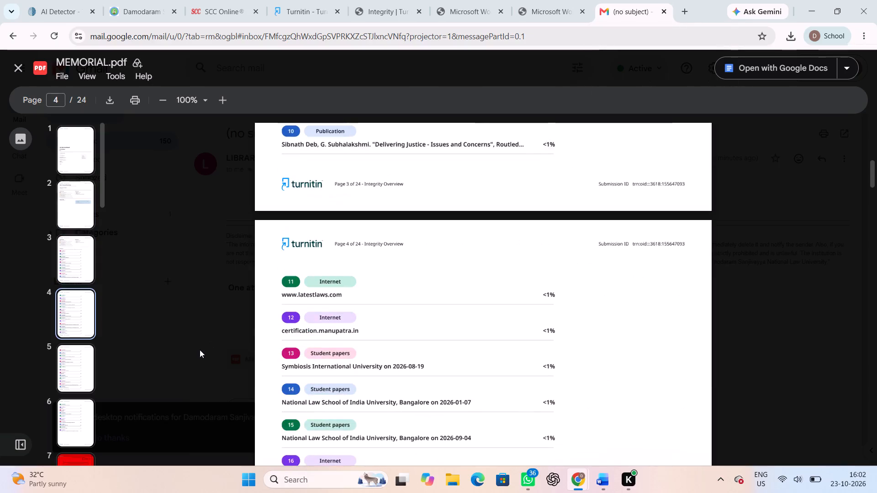
pyautogui.hscroll(5, 200, 350)
pyautogui.scroll(-3, 200, 350)
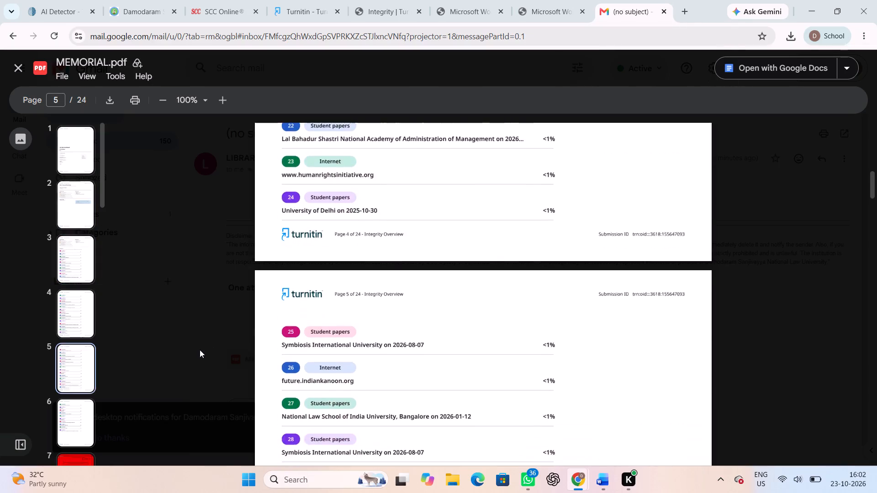
pyautogui.scroll(-10, 200, 350)
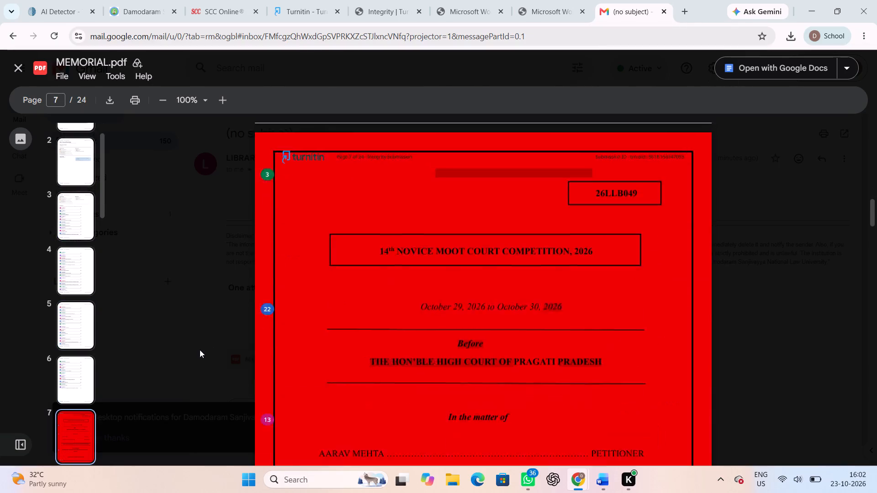
pyautogui.scroll(-2, 200, 350)
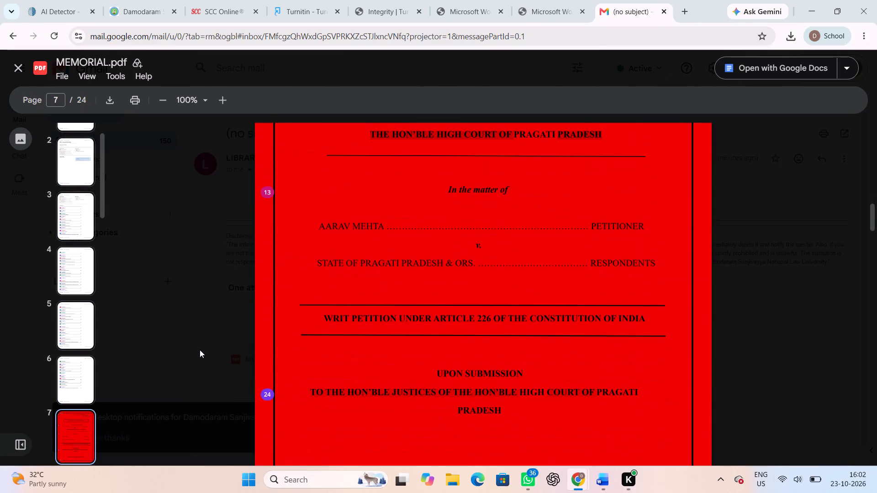
pyautogui.scroll(-1, 200, 350)
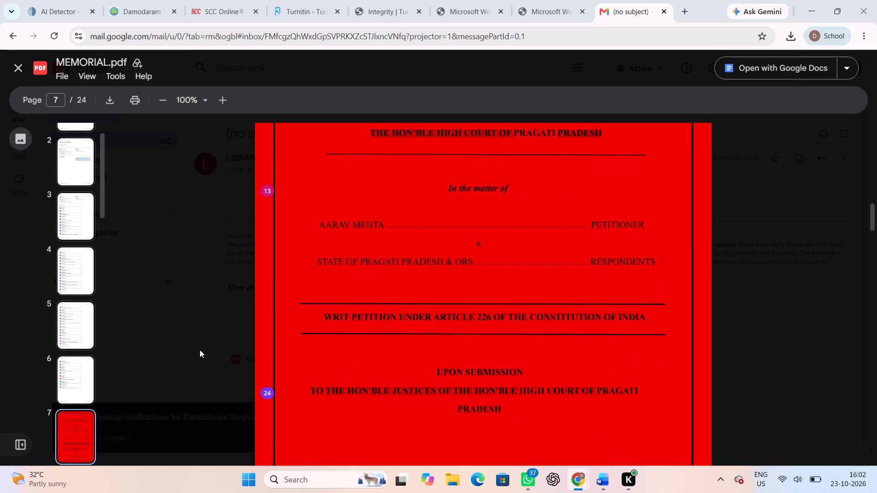
pyautogui.scroll(-2, 200, 350)
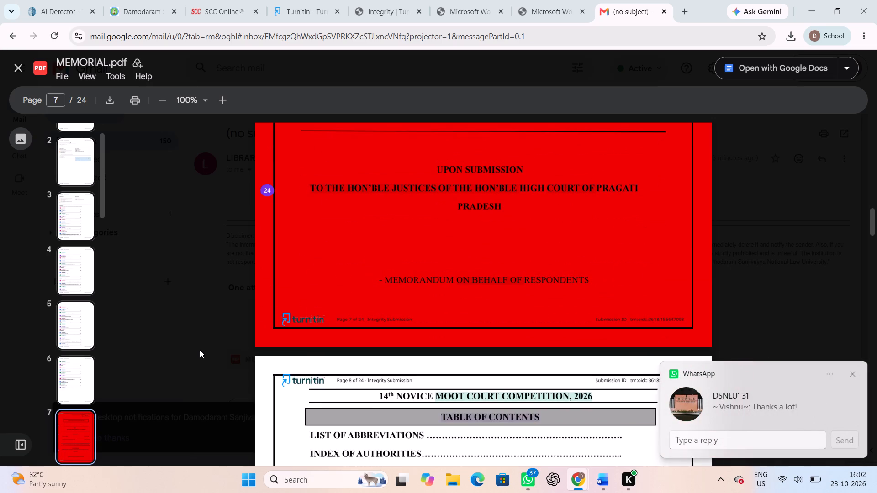
pyautogui.scroll(-6, 276, 408)
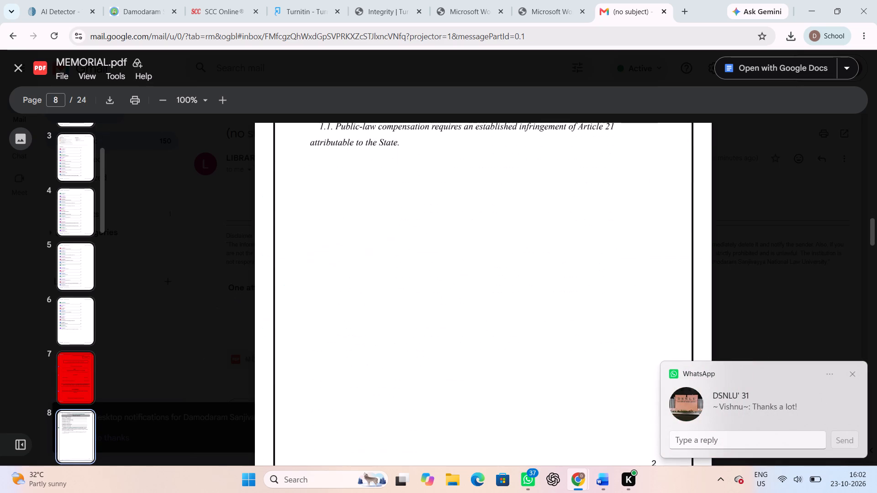
pyautogui.scroll(-9, 276, 408)
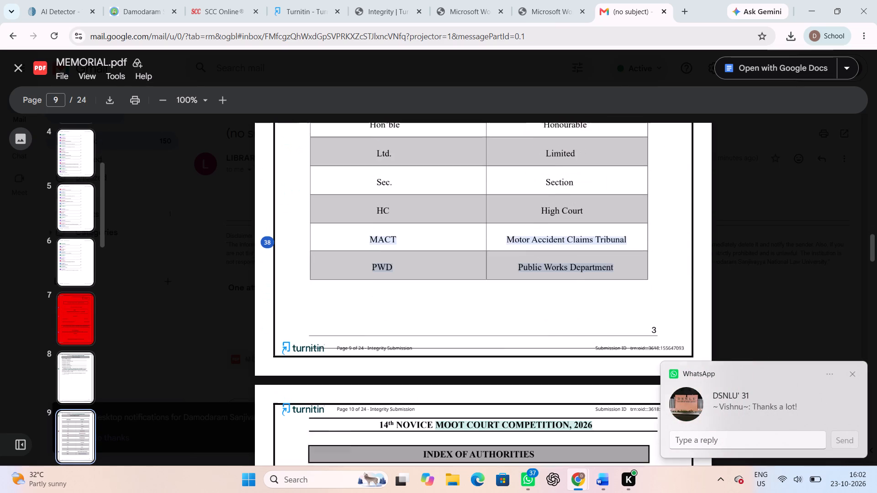
# Re-examine the highlighted matches in the index of authorities, statement of jurisdiction, facts and issues on report pages 10 to 13.
pyautogui.scroll(-8, 276, 408)
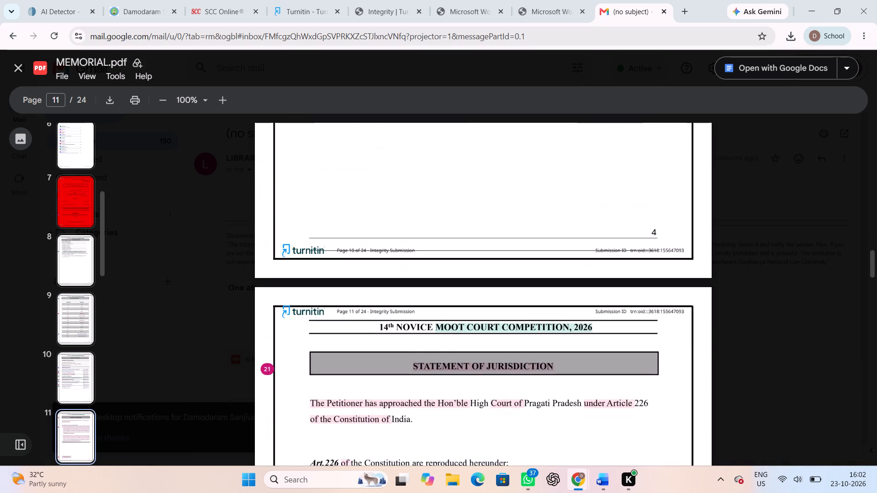
pyautogui.scroll(-10, 276, 408)
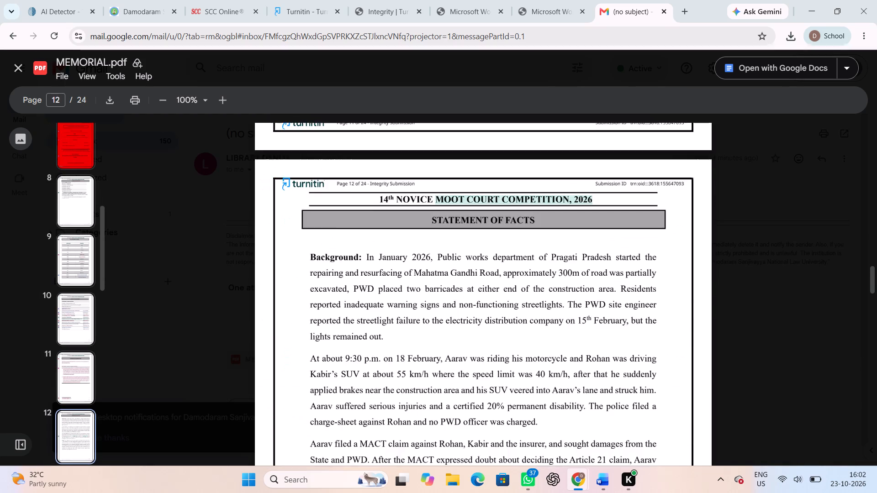
pyautogui.scroll(-3, 276, 408)
pyautogui.hscroll(1, 276, 408)
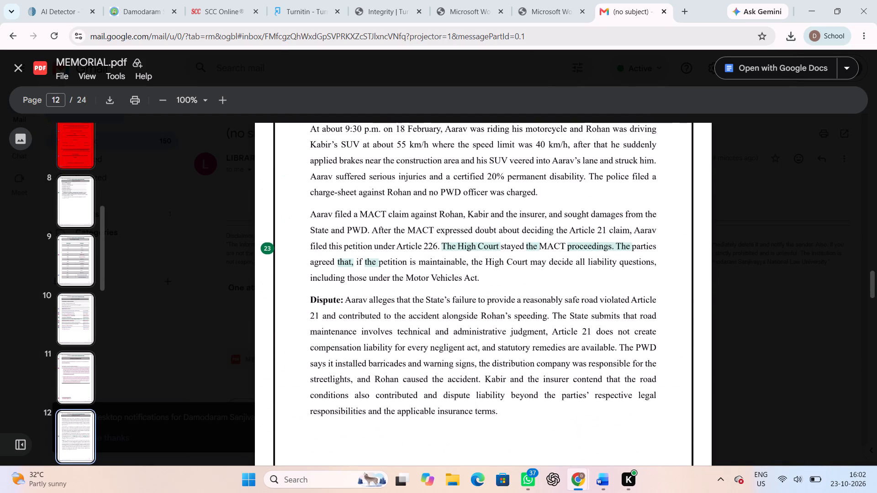
pyautogui.scroll(-3, 361, 335)
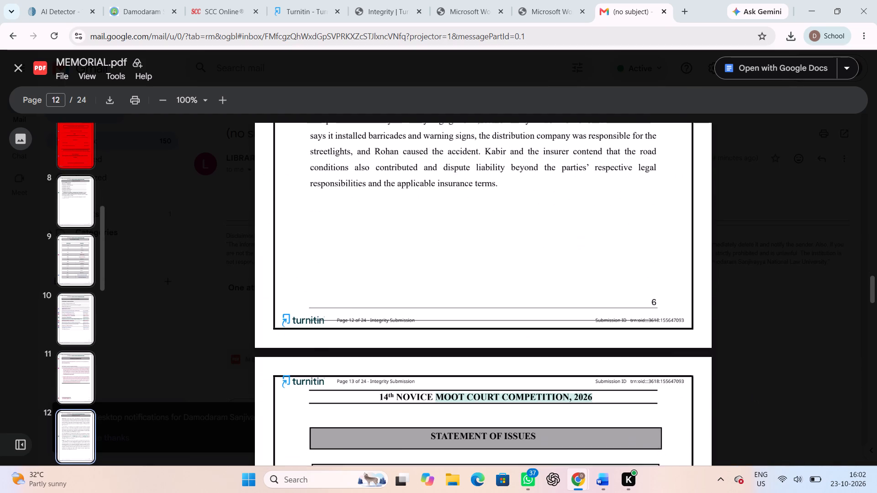
pyautogui.scroll(-5, 361, 335)
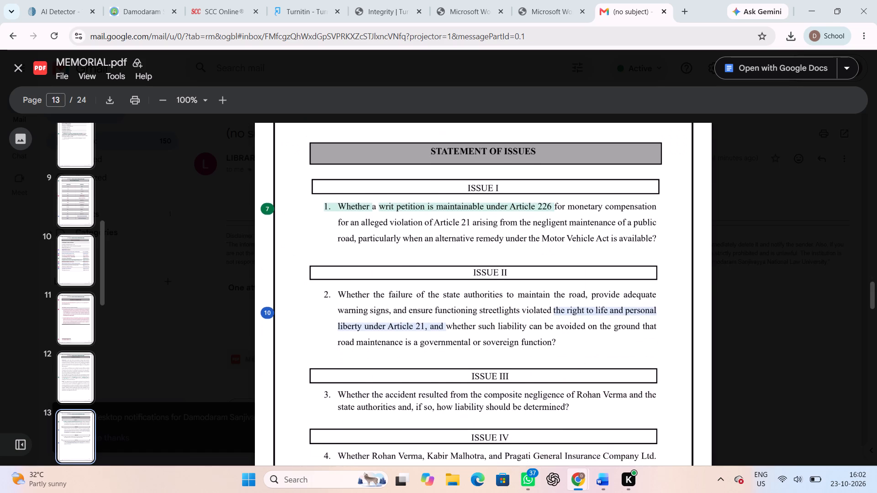
pyautogui.scroll(-4, 361, 335)
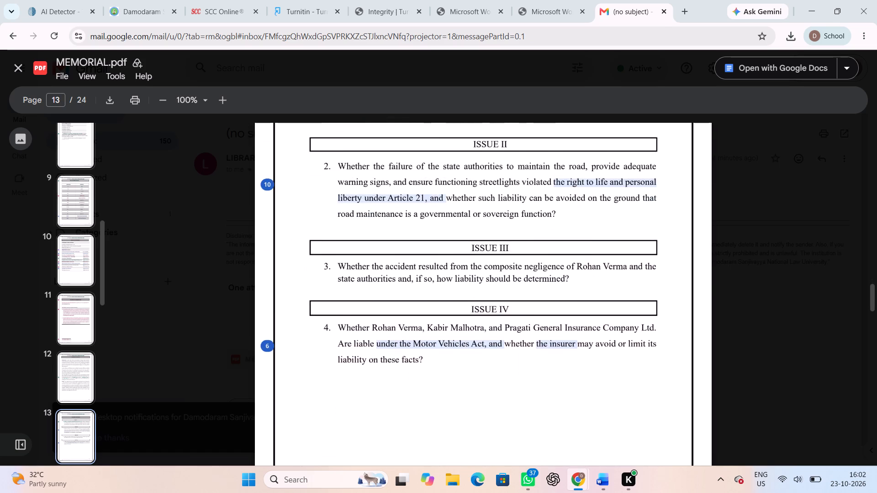
# Re-examine the highlighted matches and source markers in the Summary of Arguments on report pages 14 and 15.
pyautogui.scroll(-7, 361, 335)
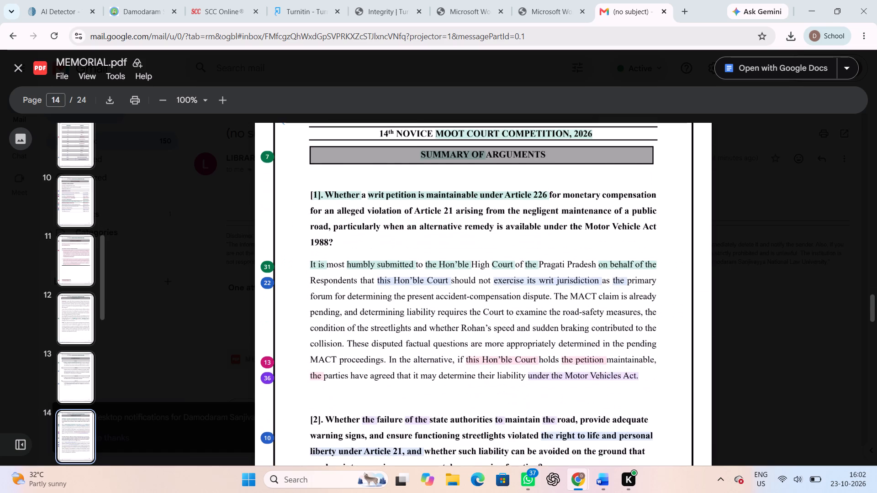
pyautogui.scroll(-4, 361, 335)
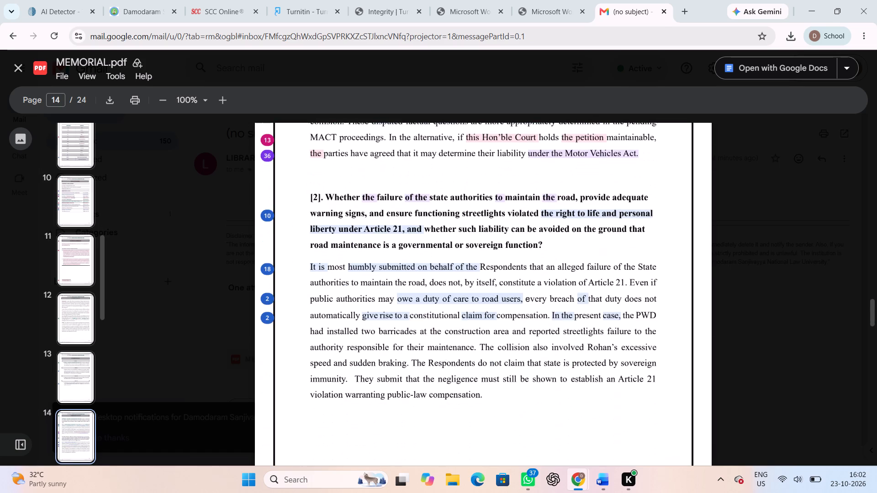
pyautogui.scroll(-3, 361, 335)
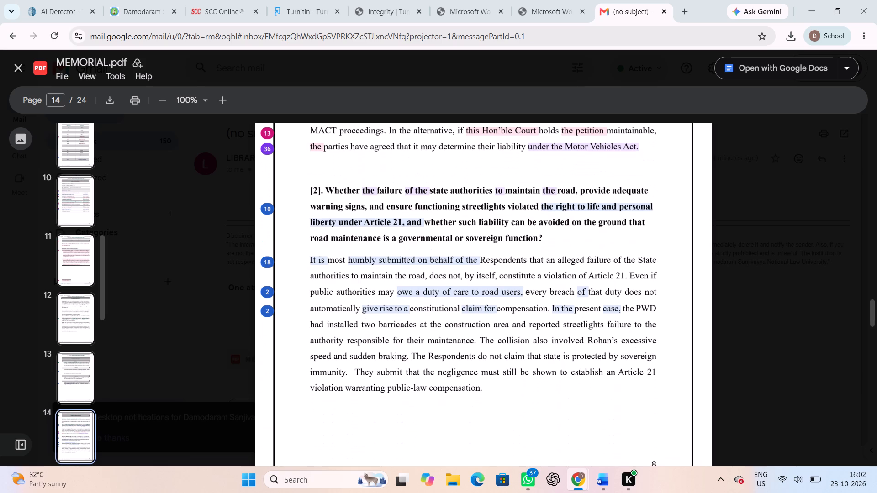
pyautogui.scroll(-1, 361, 335)
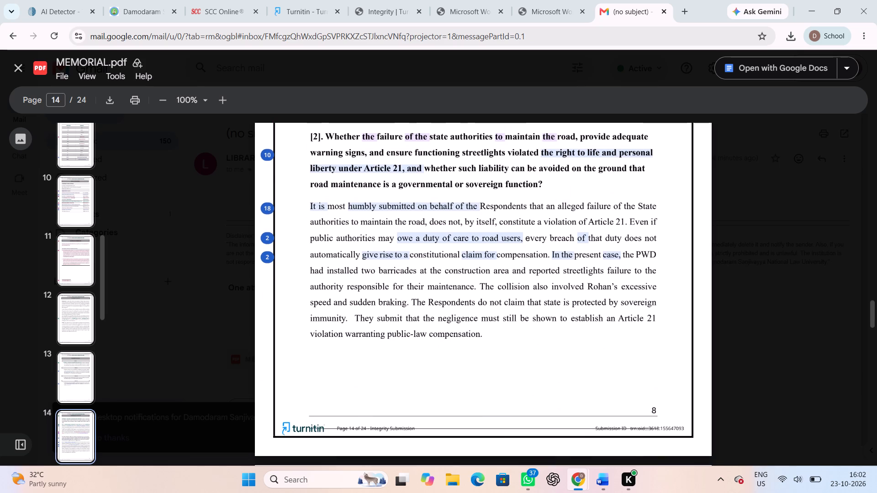
pyautogui.scroll(-1, 361, 335)
pyautogui.hscroll(3, 361, 335)
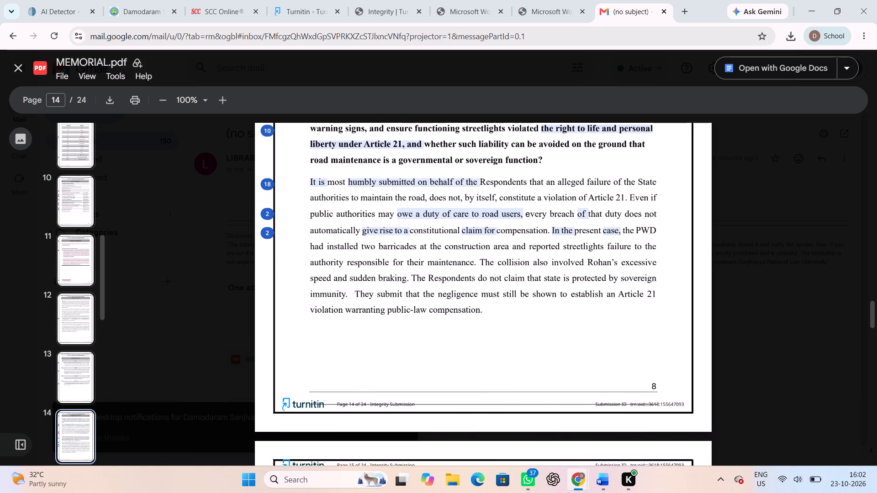
pyautogui.hscroll(9, 361, 335)
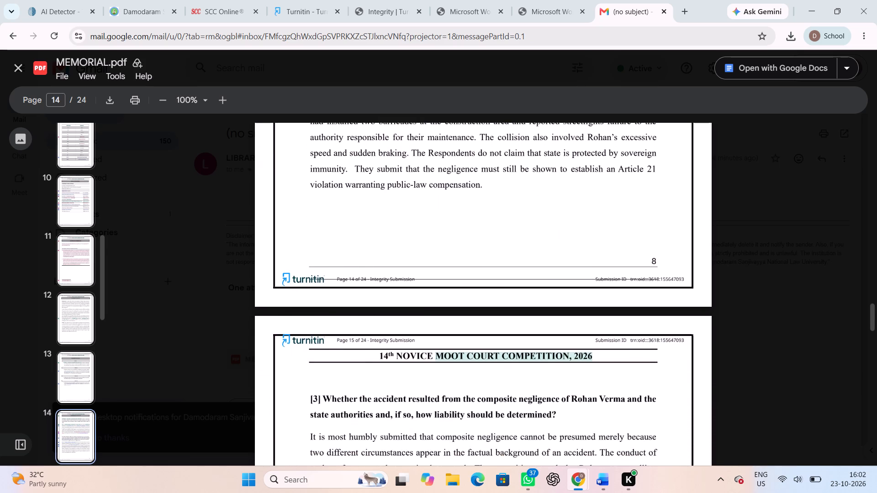
pyautogui.hscroll(4, 361, 335)
pyautogui.scroll(-5, 361, 335)
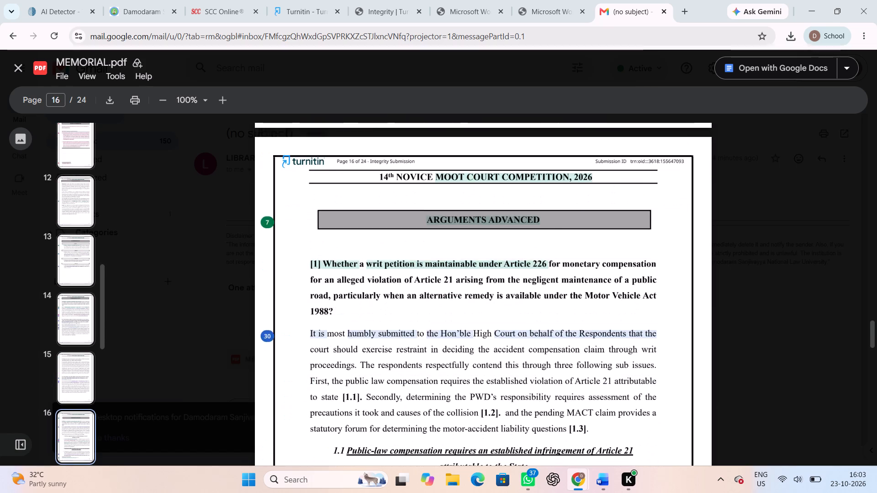
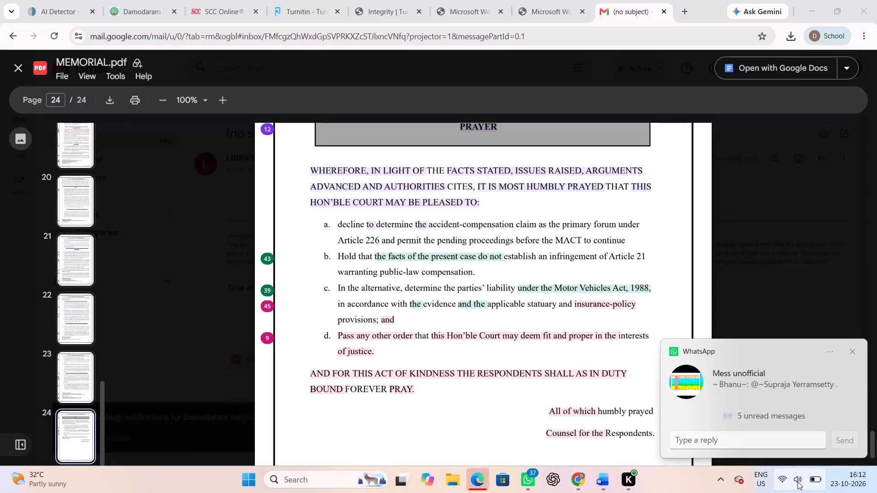
# Raise the display brightness to nearly its maximum.
pyautogui.click(798, 482)
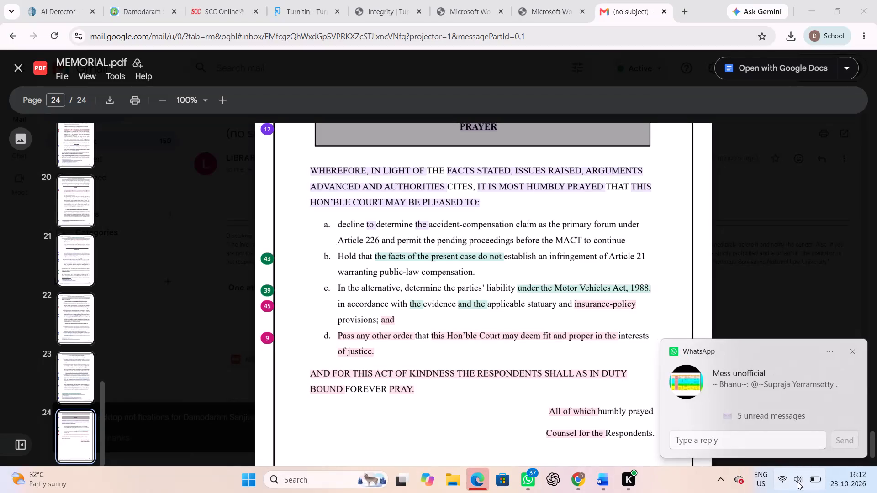
pyautogui.moveTo(783, 386); pyautogui.dragTo(803, 386)
pyautogui.click(803, 386)
pyautogui.press('F4')
pyautogui.press('F4')
pyautogui.press('F4')
pyautogui.press('F4')
pyautogui.press('F4')
pyautogui.press('F4')
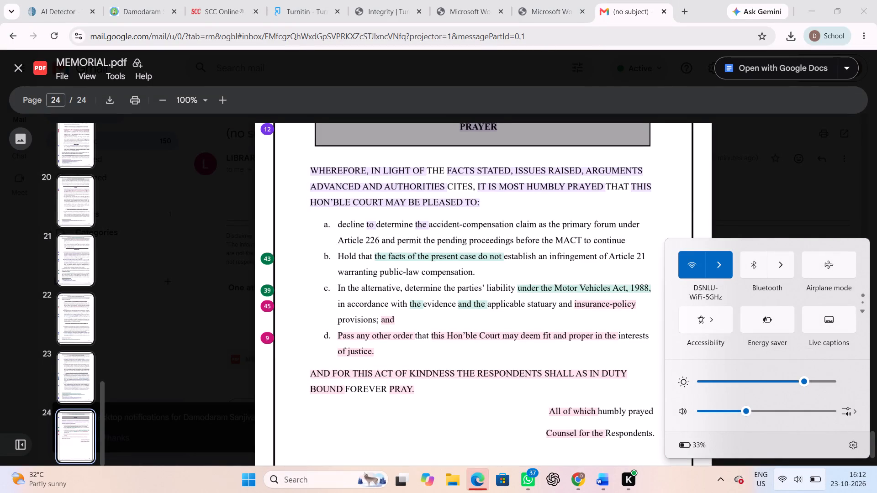
pyautogui.press('F4')
# Go back through the emailed report from the prayer to its overall similarity overview.
pyautogui.scroll(5, 632, 268)
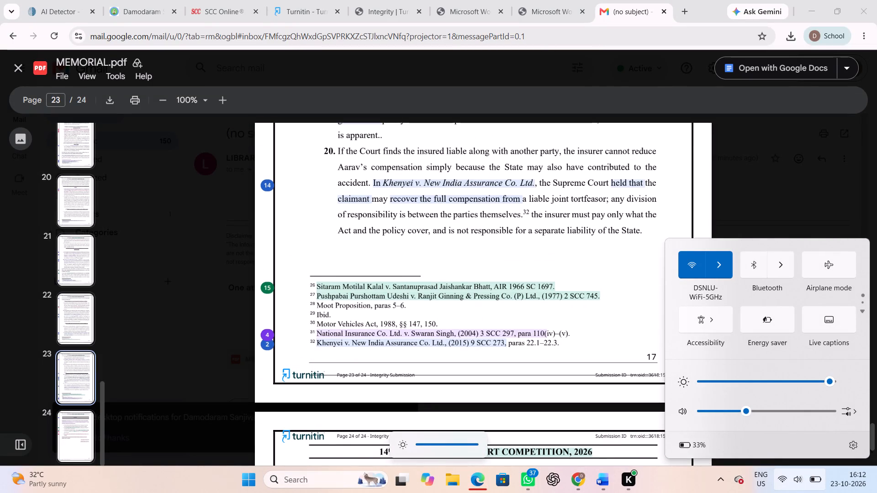
pyautogui.scroll(20, 632, 268)
pyautogui.scroll(18, 632, 268)
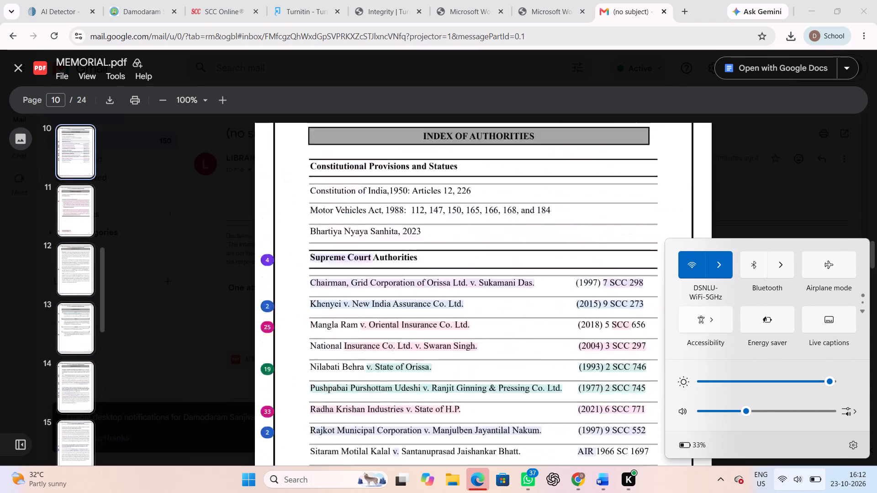
pyautogui.scroll(10, 632, 268)
pyautogui.scroll(-3, 606, 257)
pyautogui.scroll(8, 606, 257)
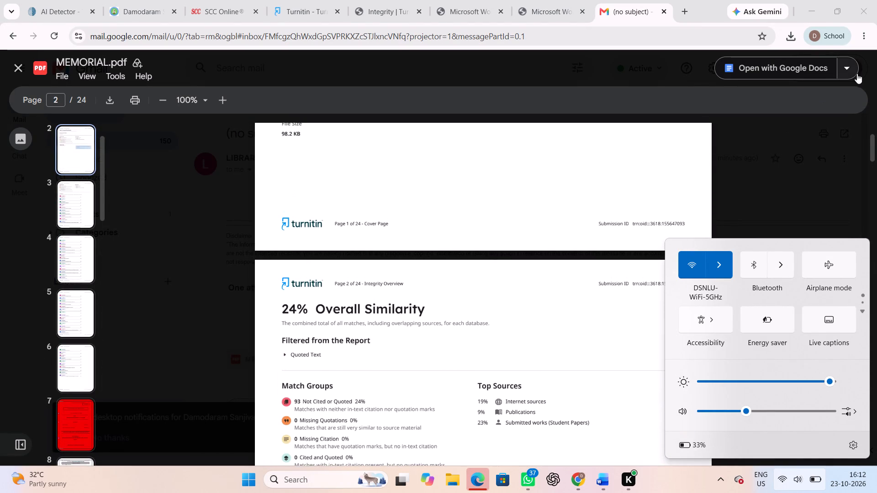
pyautogui.click(825, 135)
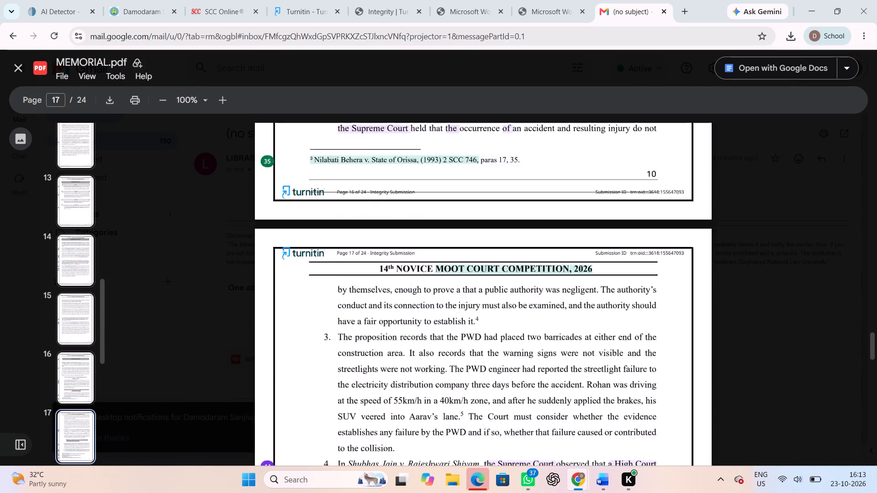
# Skim the highlighted argument pages, return to report page 3, and closely examine its match groups, source-type breakdown and top-ranked sources.
pyautogui.scroll(-7, 312, 419)
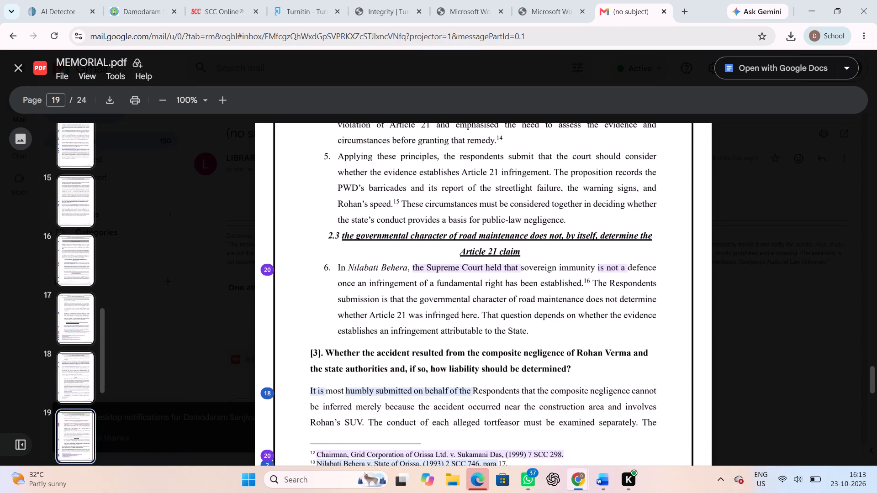
pyautogui.scroll(12, 377, 390)
pyautogui.scroll(16, 377, 390)
pyautogui.scroll(16, 377, 390)
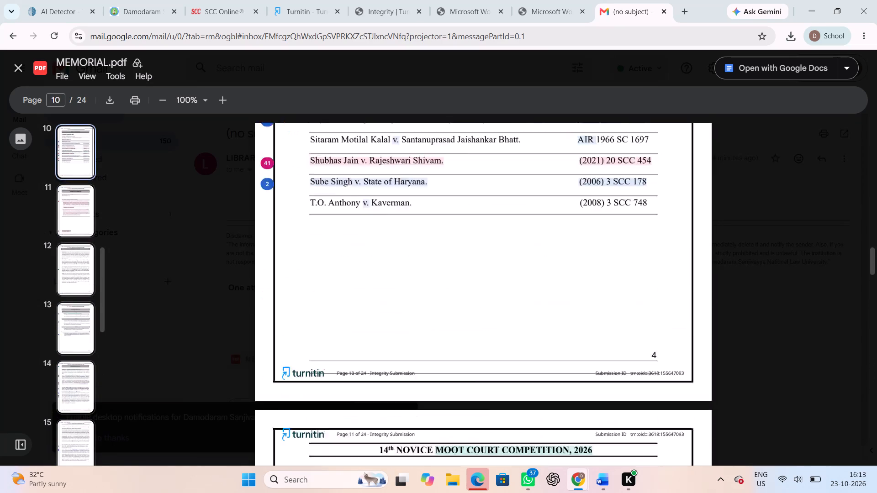
pyautogui.scroll(14, 377, 390)
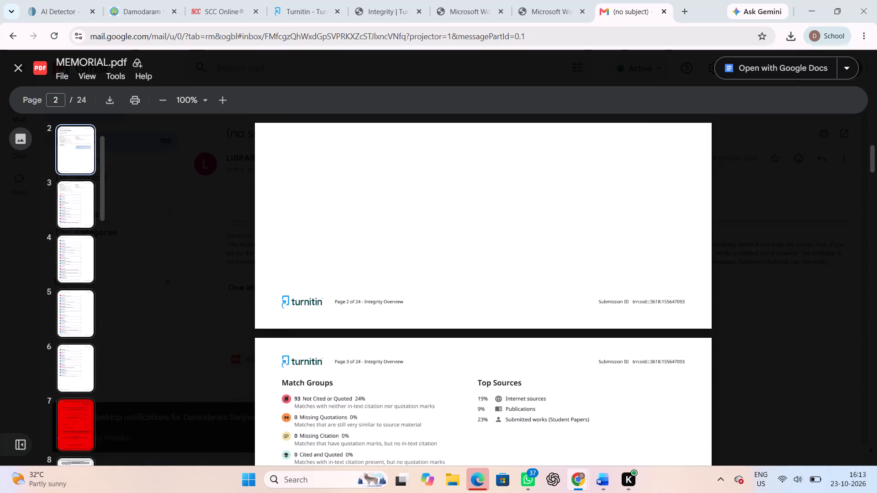
pyautogui.scroll(-5, 353, 270)
pyautogui.hscroll(-1, 353, 270)
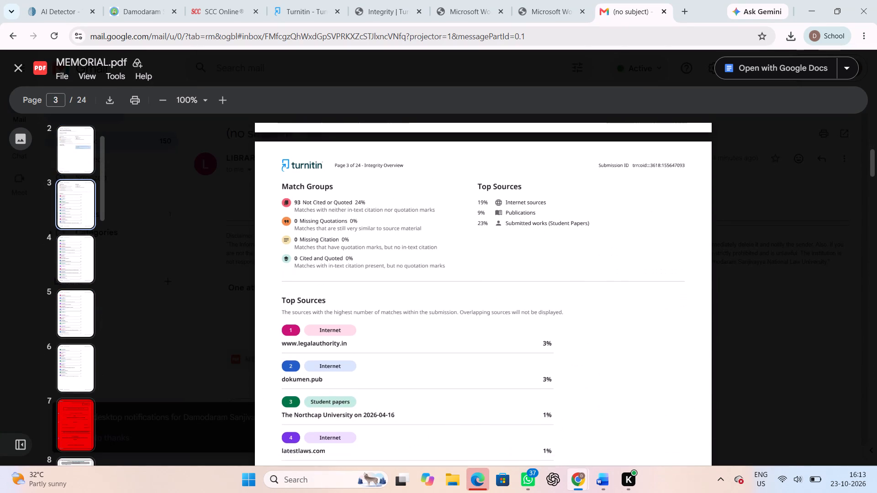
pyautogui.hscroll(-1, 353, 270)
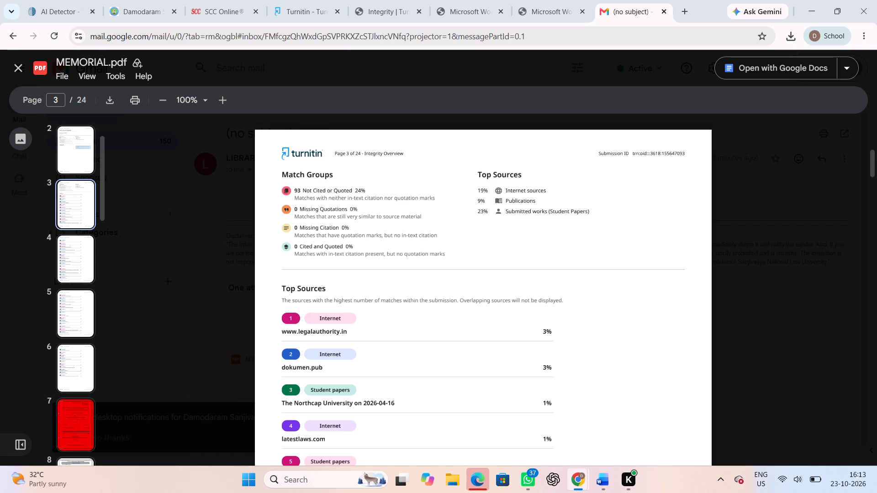
pyautogui.hscroll(-2, 353, 270)
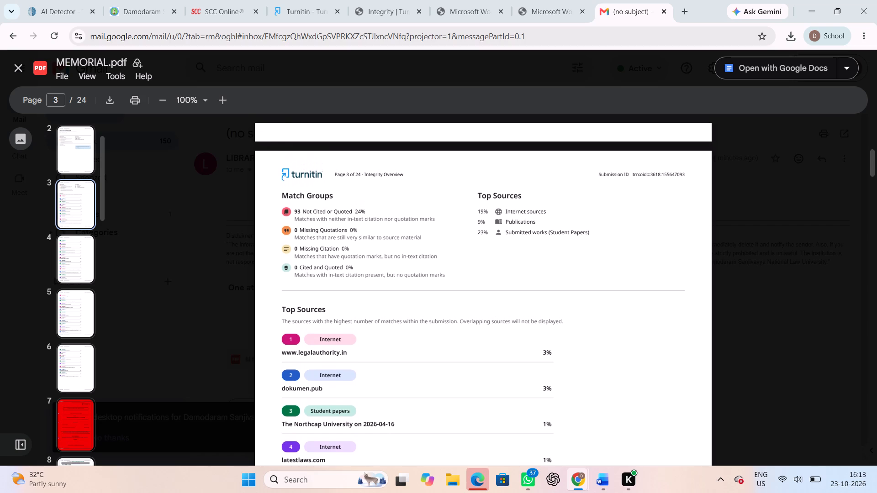
pyautogui.hscroll(-2, 353, 270)
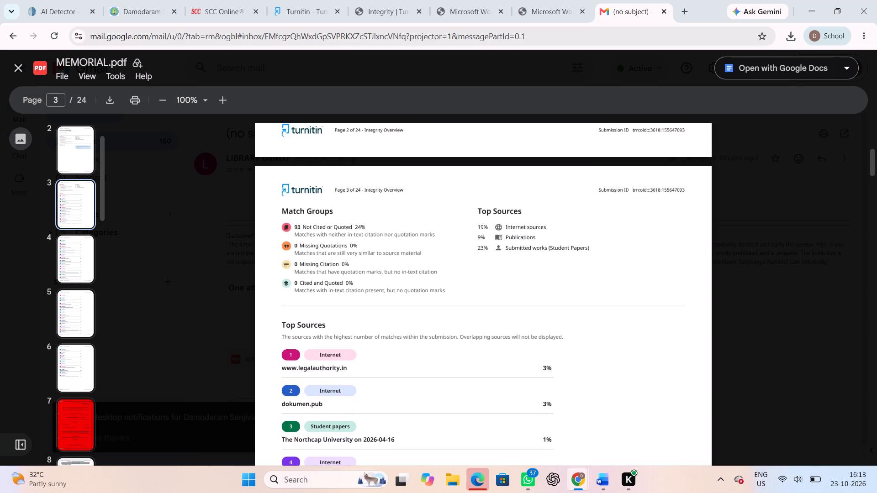
pyautogui.hscroll(-1, 353, 270)
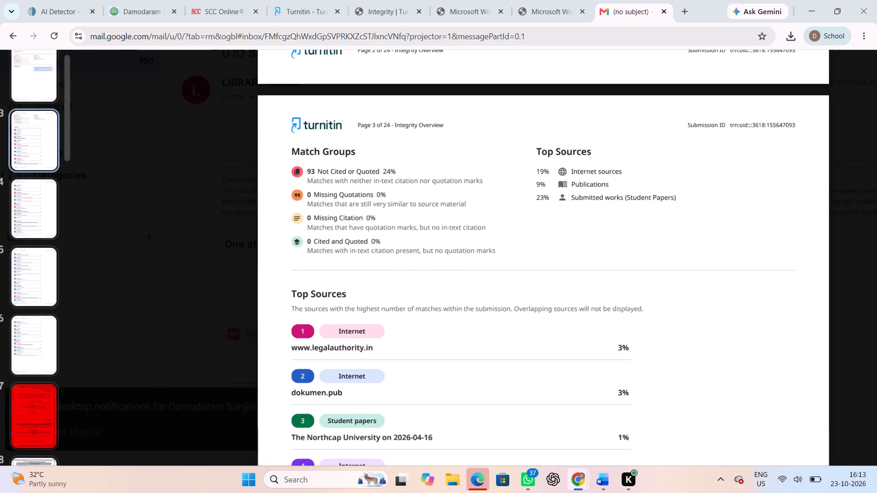
pyautogui.scroll(6, 541, 163)
pyautogui.scroll(-6, 542, 161)
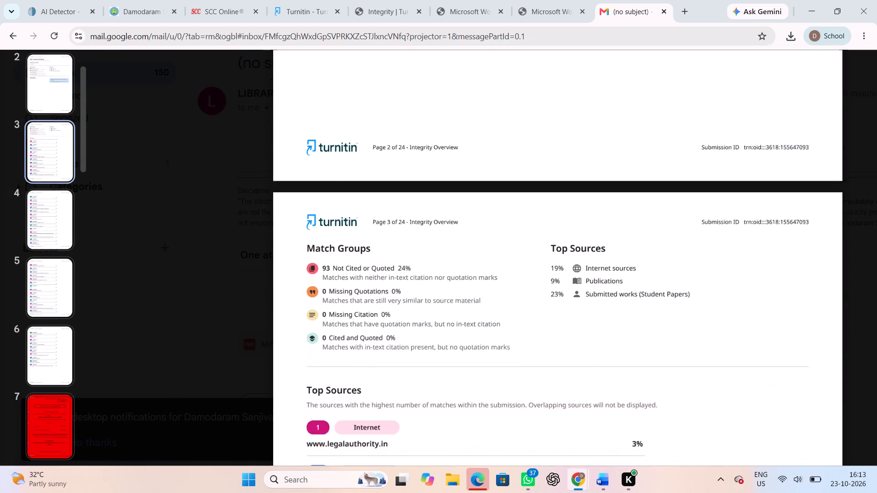
pyautogui.scroll(-2, 542, 161)
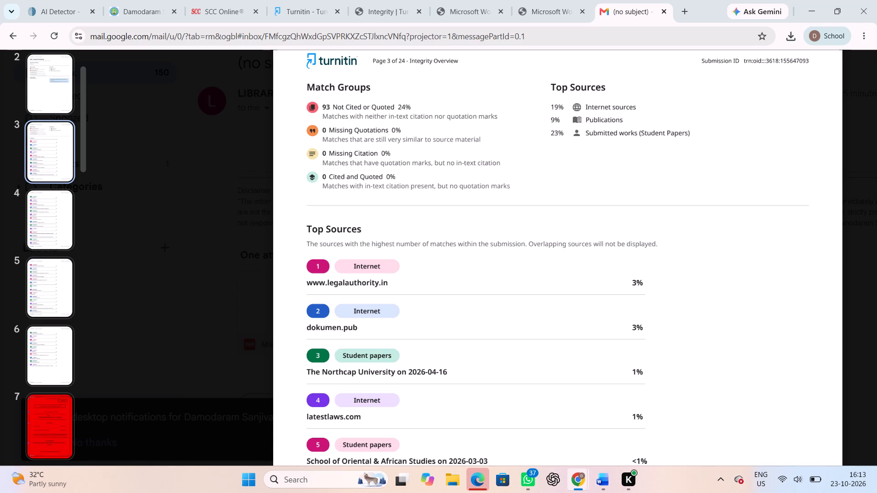